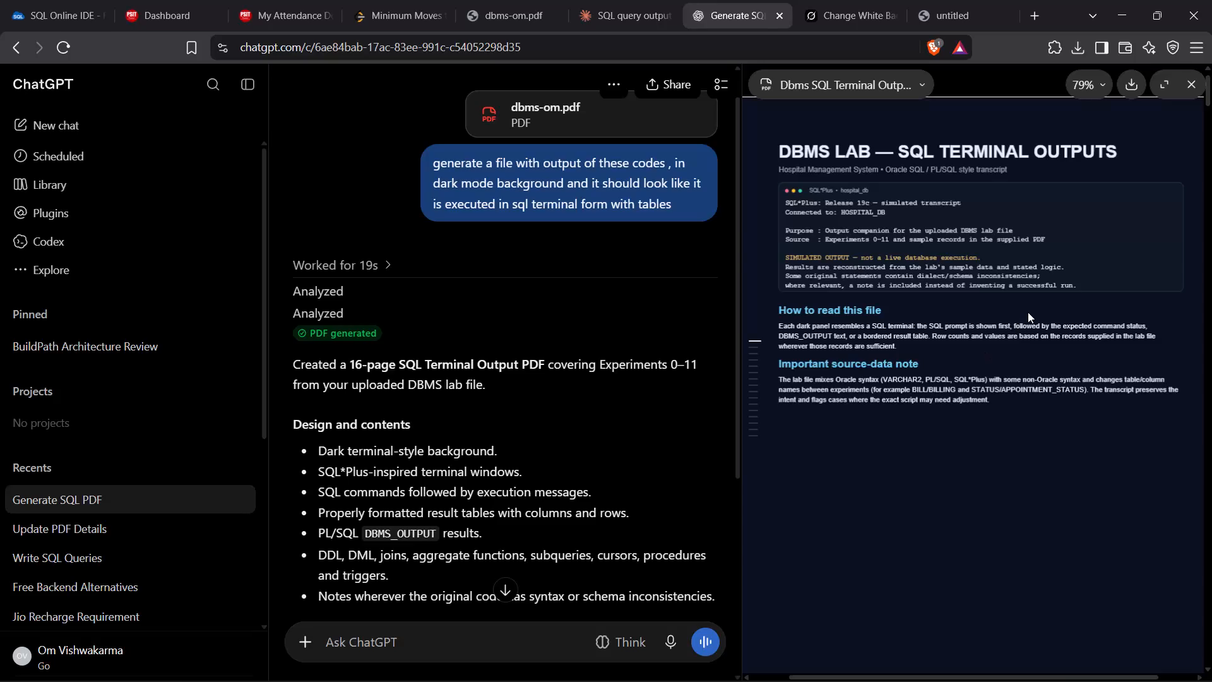
Examine the SQL terminal output PDF preview from the cover page through Experiment 0 to Experiment 1's table creation.
scroll(1028, 312, "down", 6)
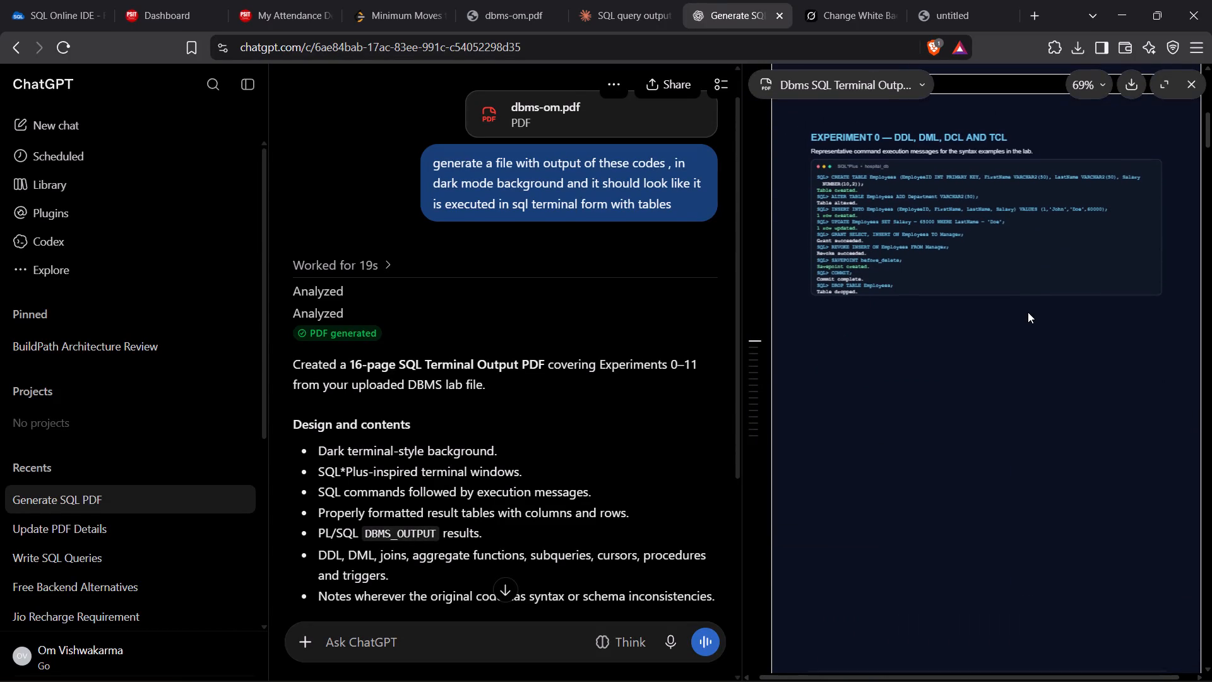
scroll(1028, 312, "down", 1)
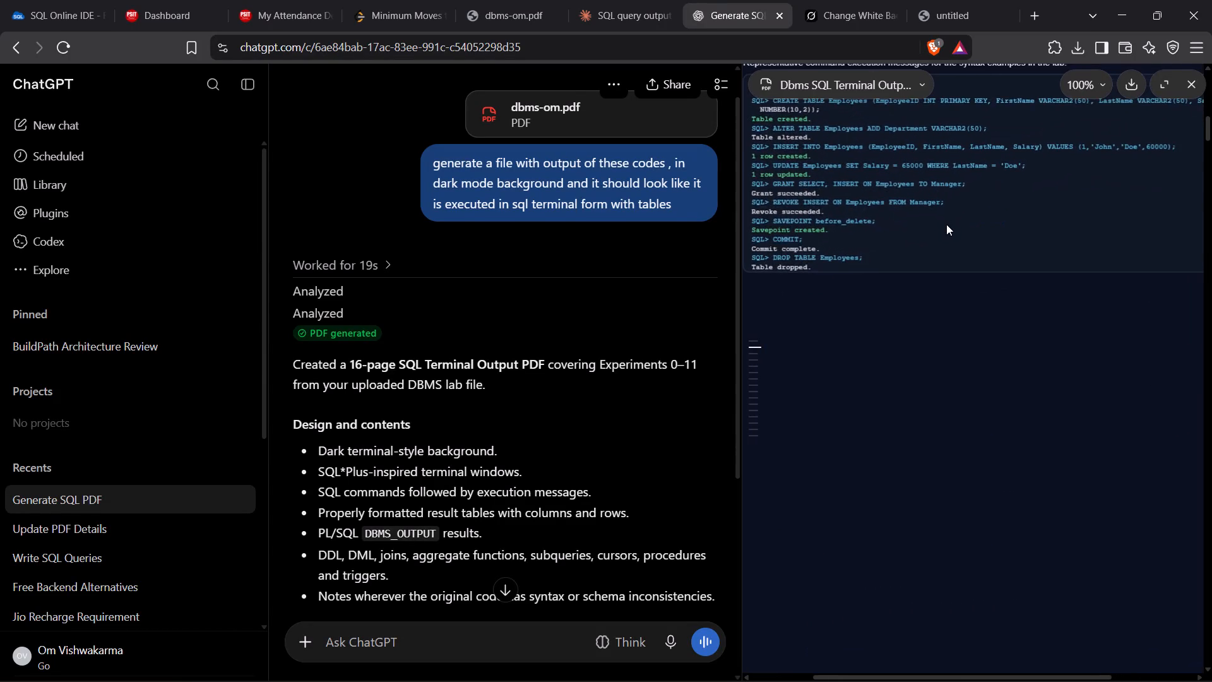
scroll(946, 224, "up", 1)
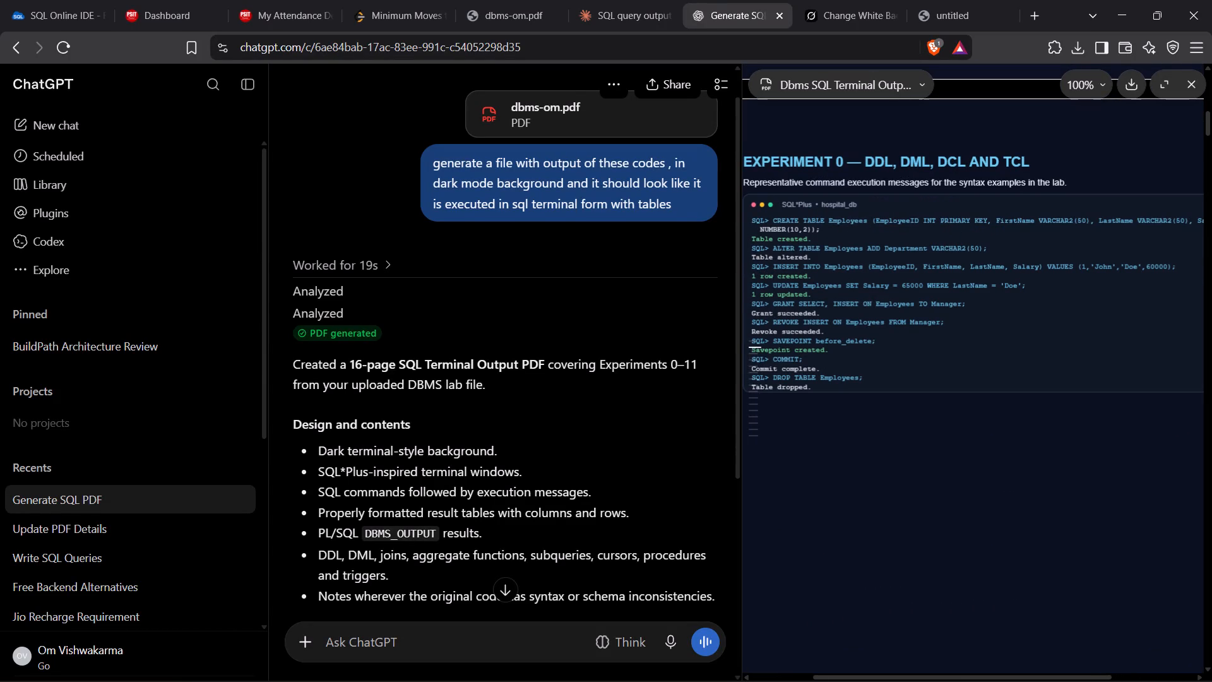
scroll(946, 224, "left", 1)
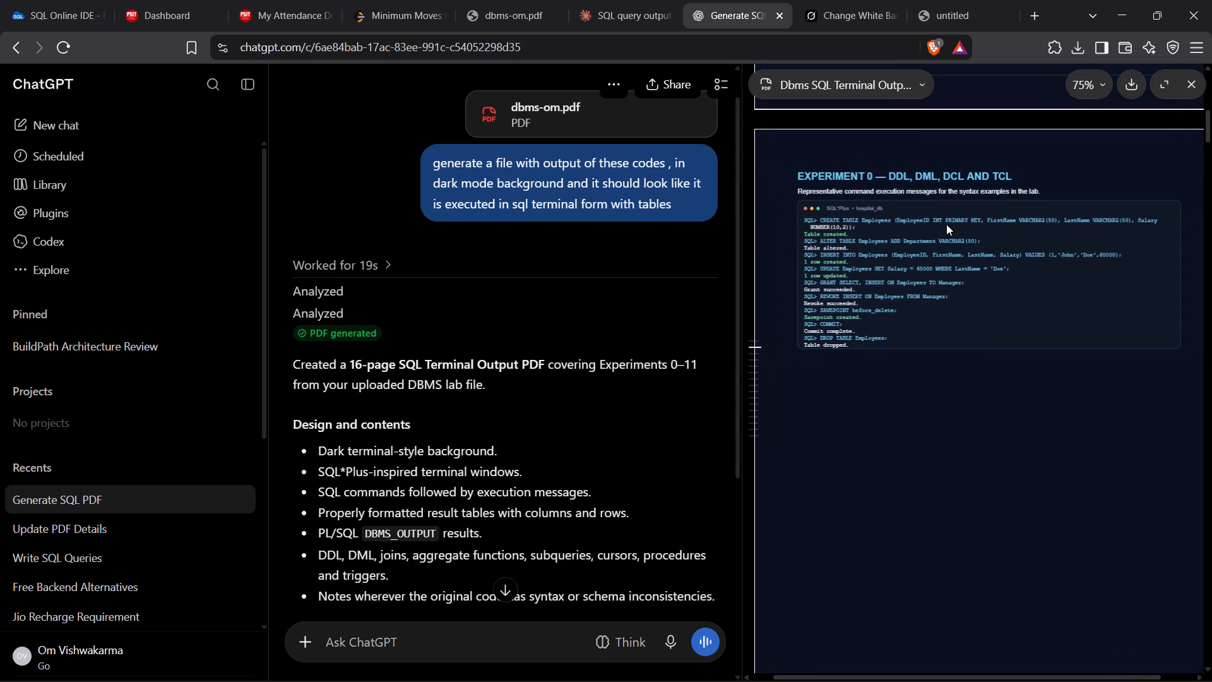
scroll(946, 224, "left", 1)
scroll(946, 224, "down", 6)
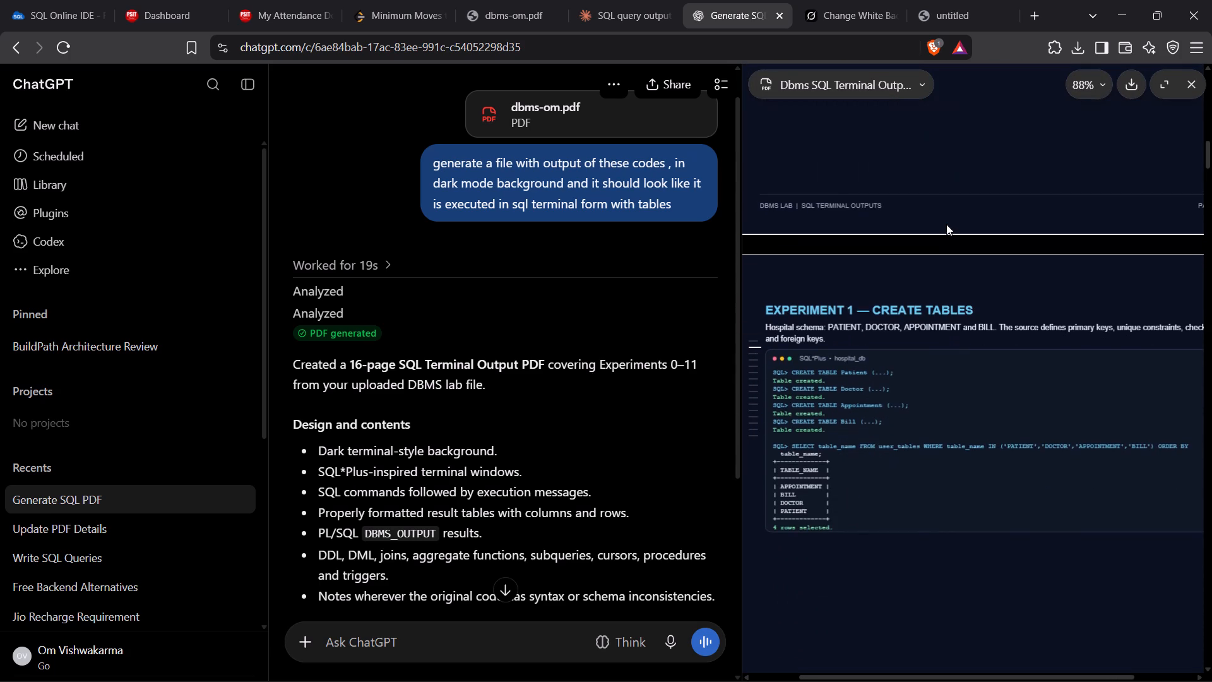
scroll(946, 224, "down", 1)
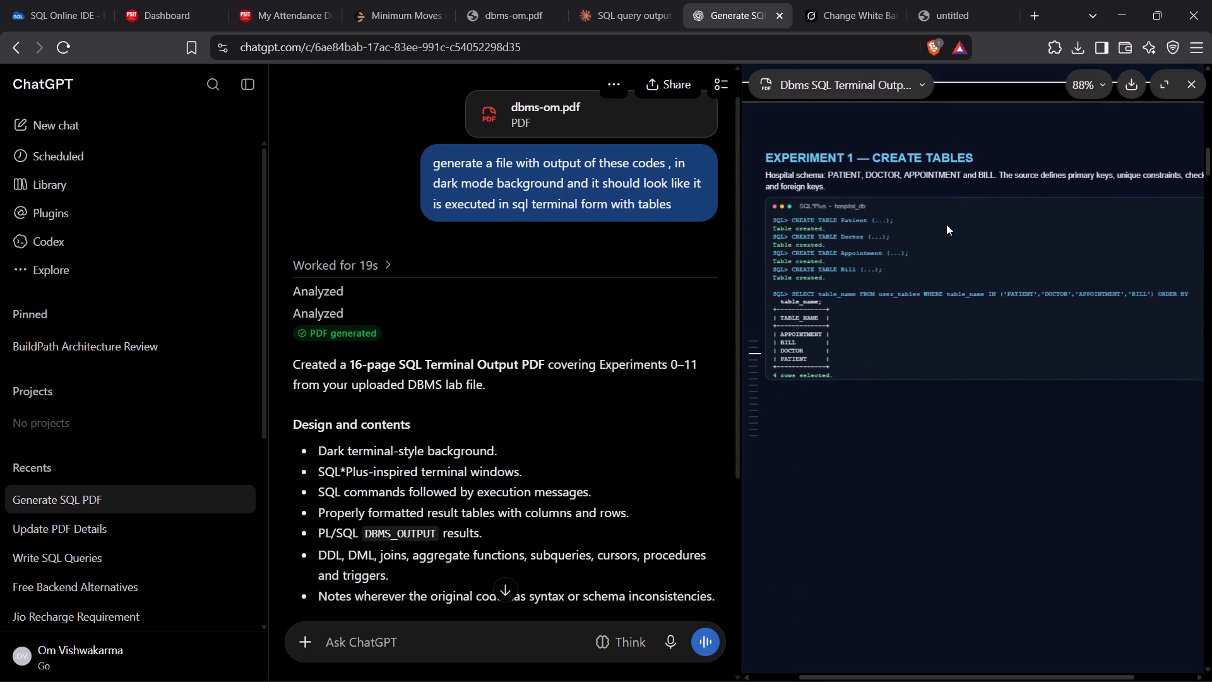
scroll(503, 391, "down", 2)
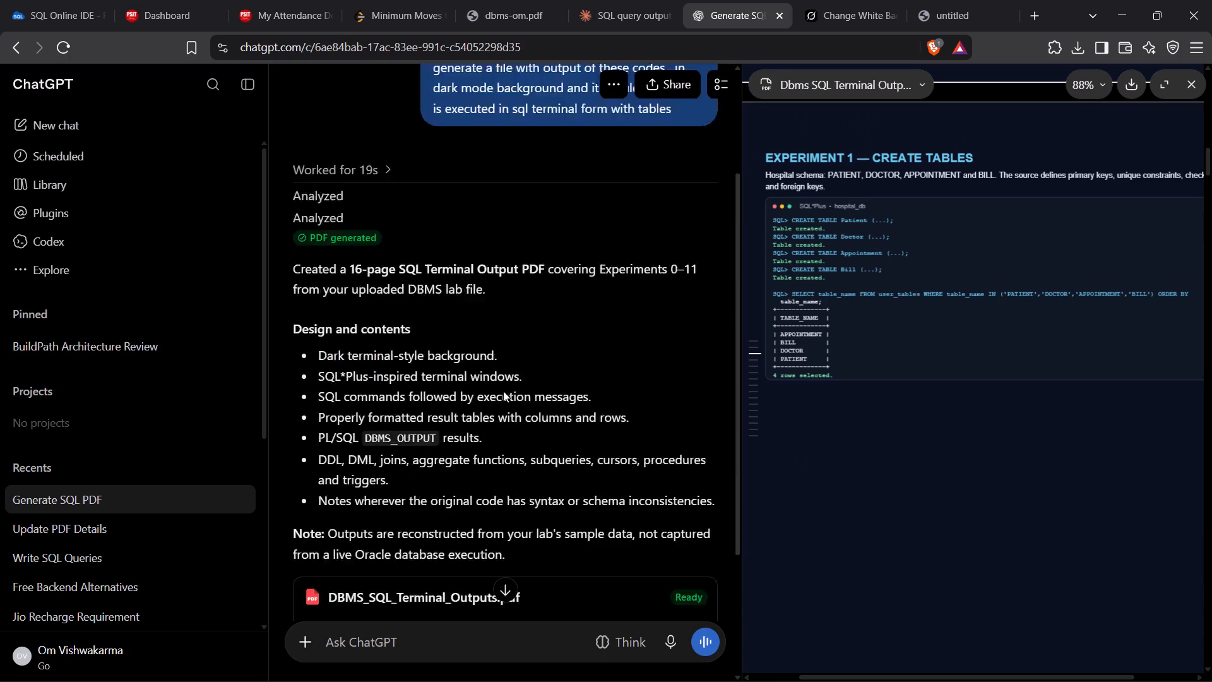
scroll(503, 391, "down", 4)
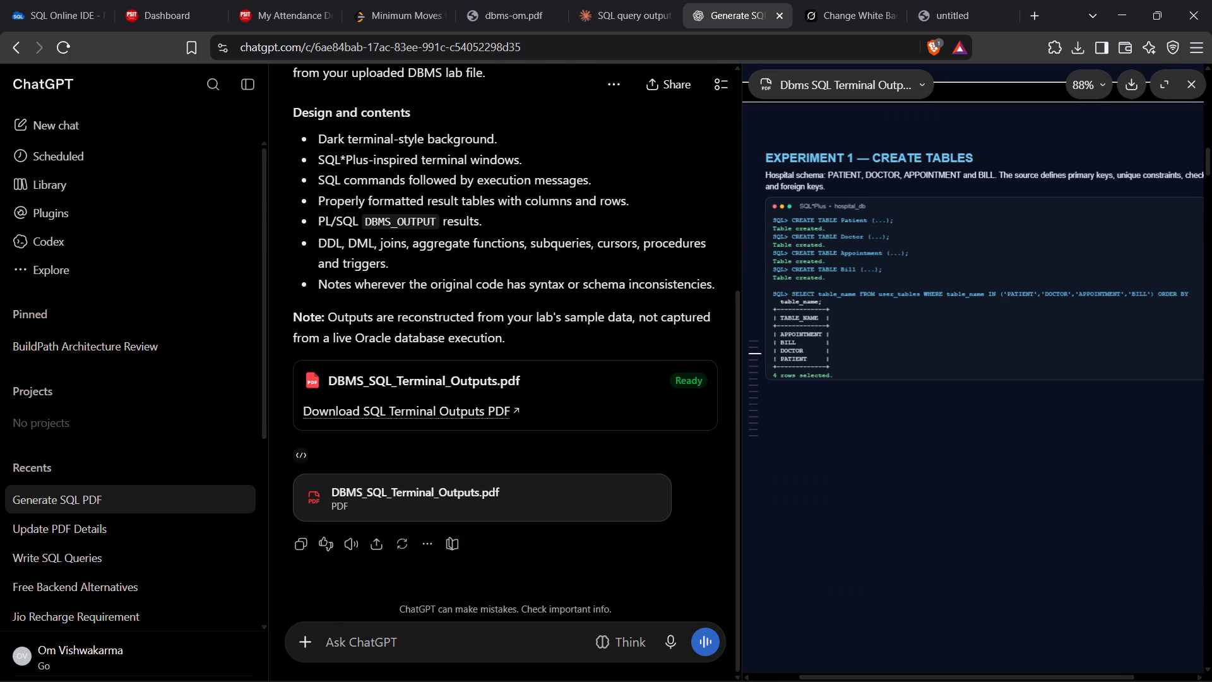
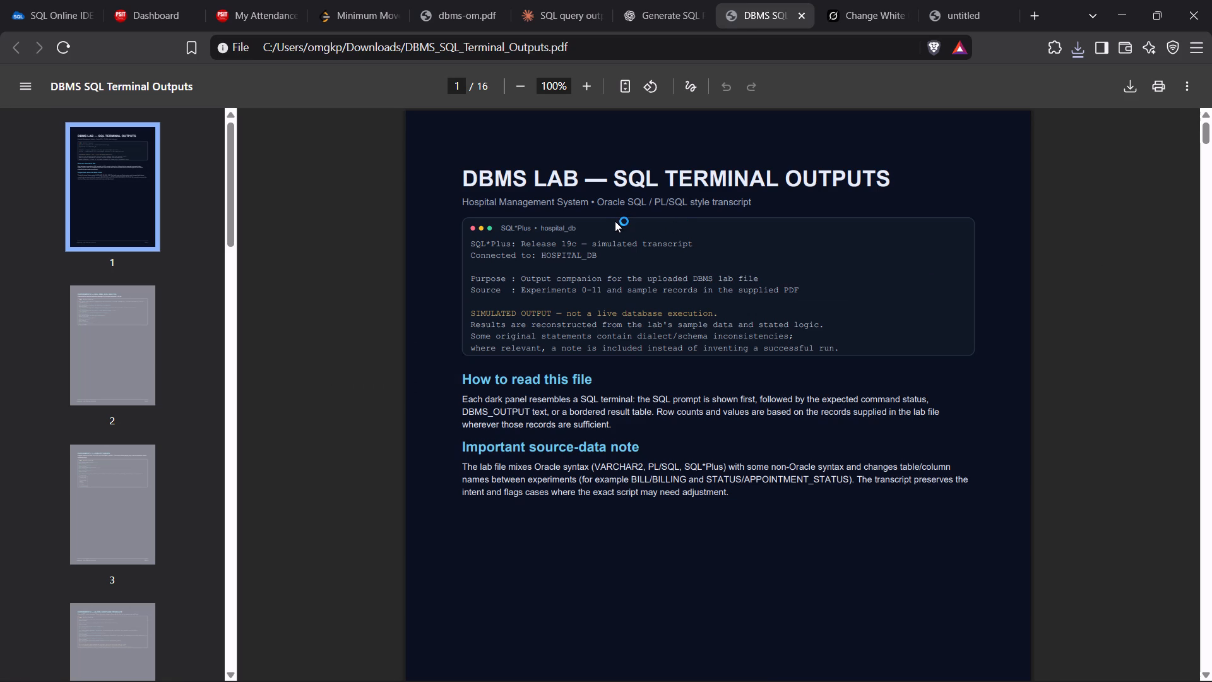
Capture a screenshot snip of the SQL*Plus terminal panel on the PDF's cover page, cropped to the width of its text.
key("shift+super+s")
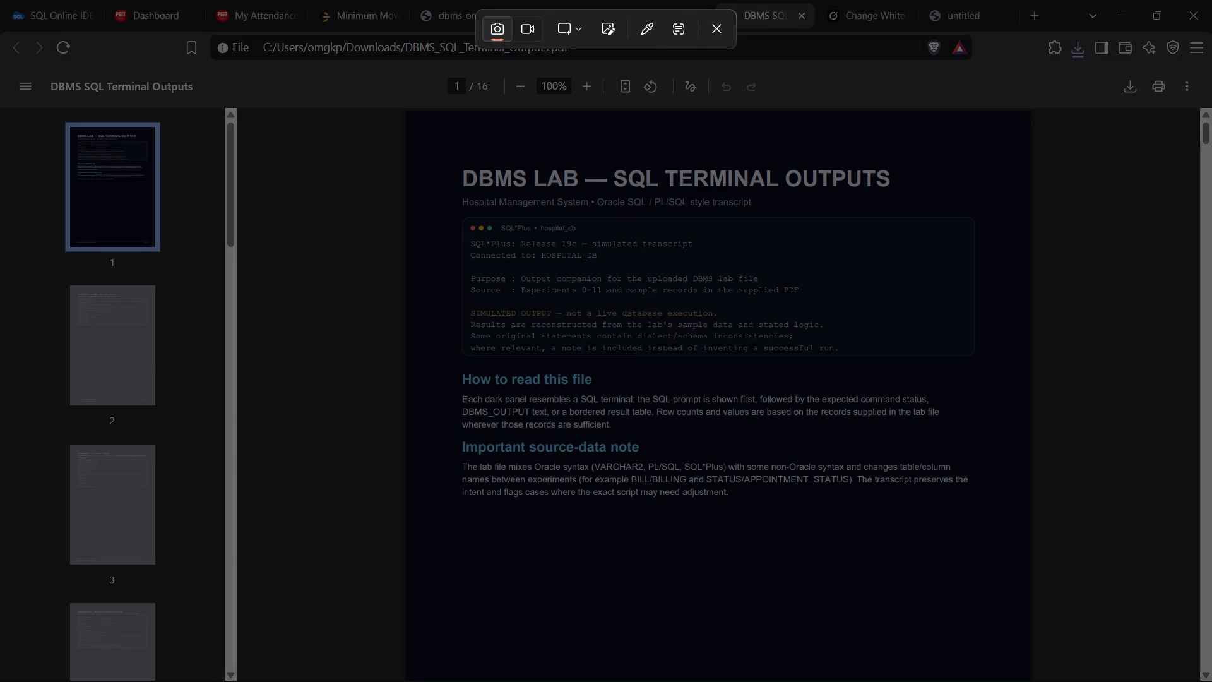
left_click_drag(467, 221, 897, 373)
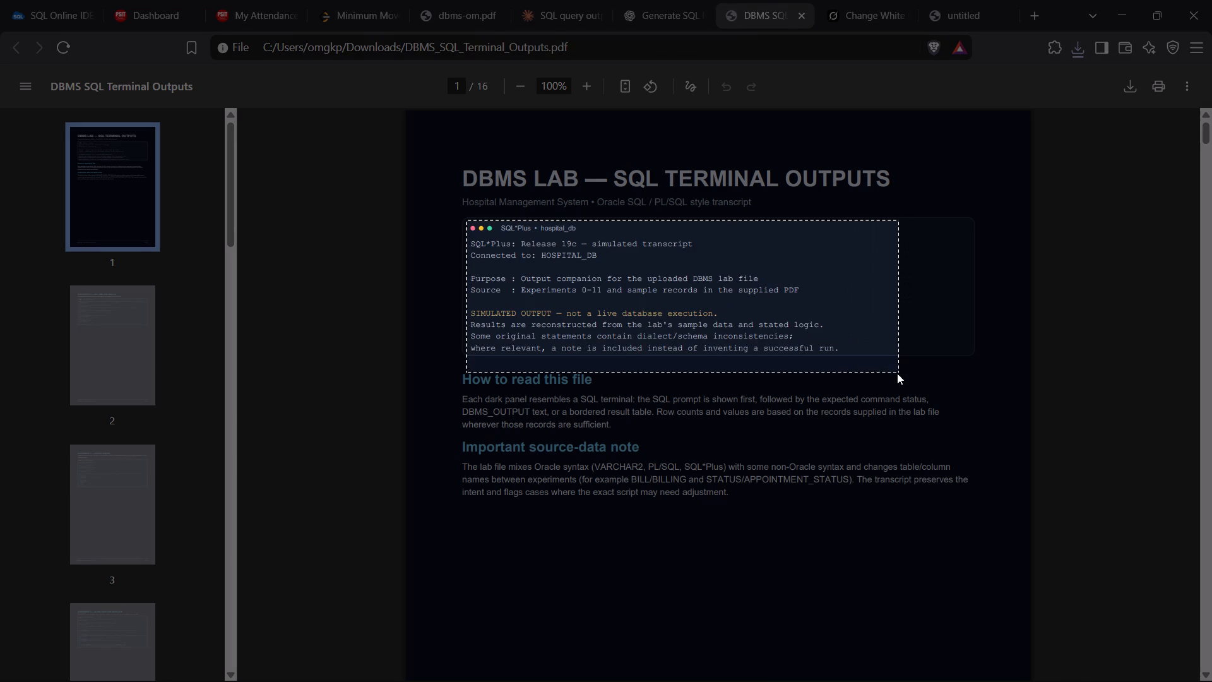
left_click_drag(897, 373, 876, 357)
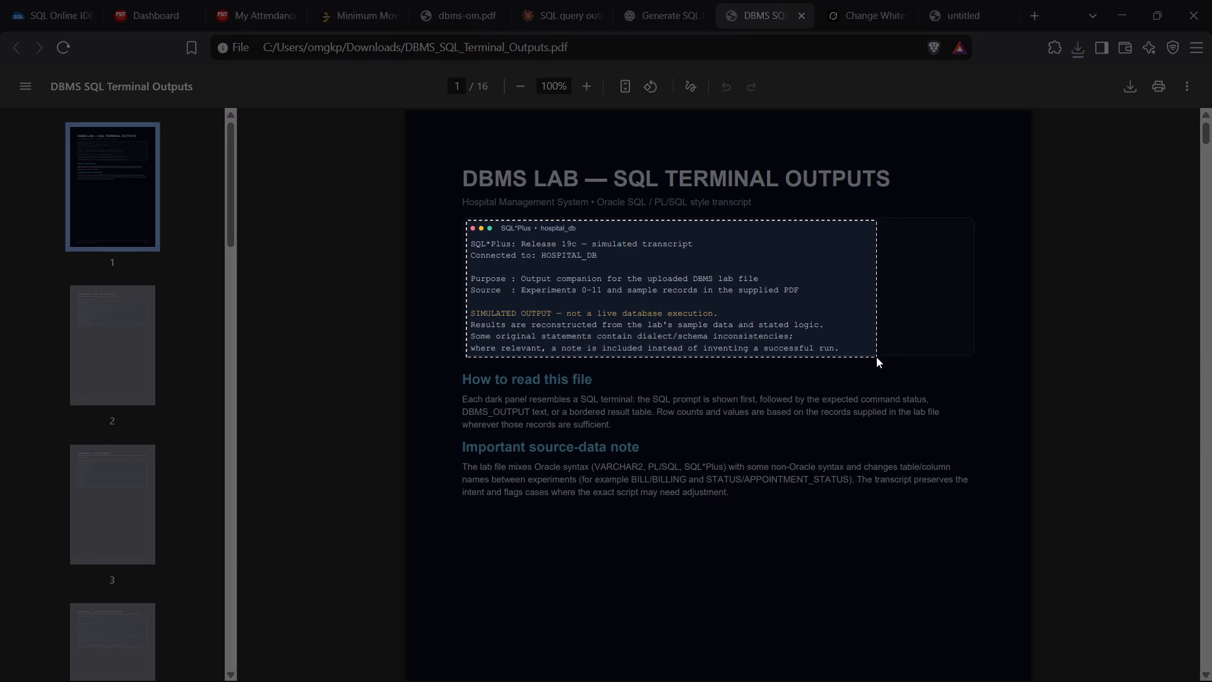
left_click_drag(876, 357, 847, 356)
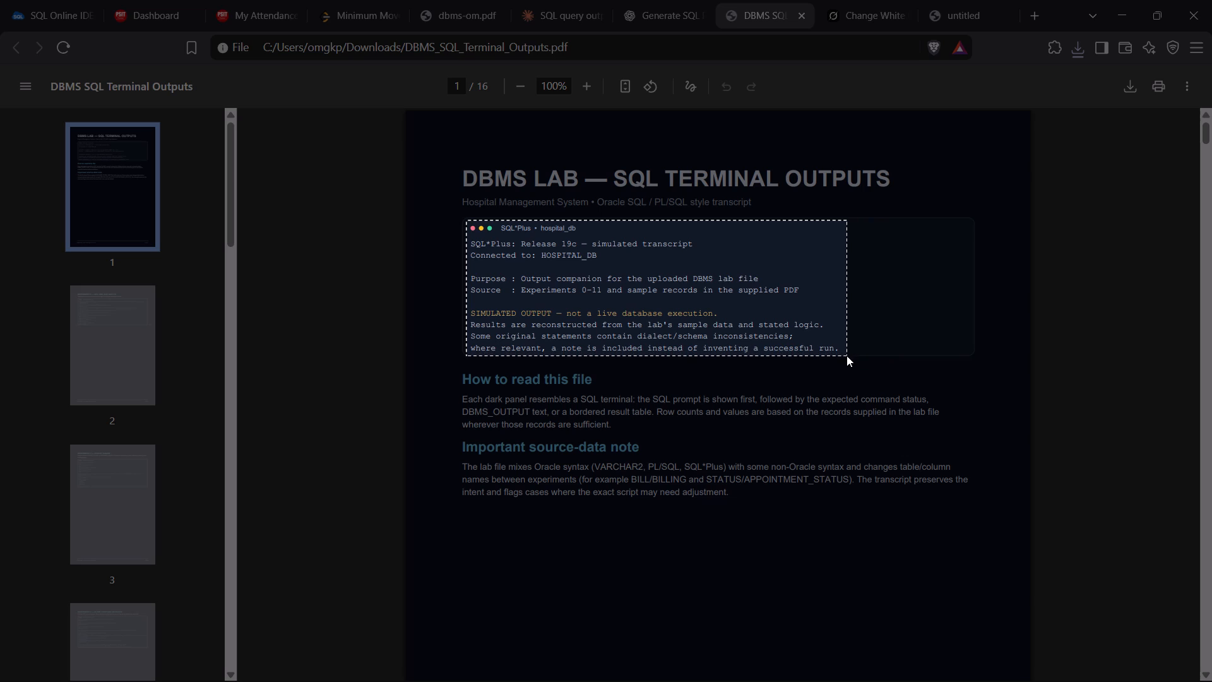
left_click_drag(847, 356, 848, 356)
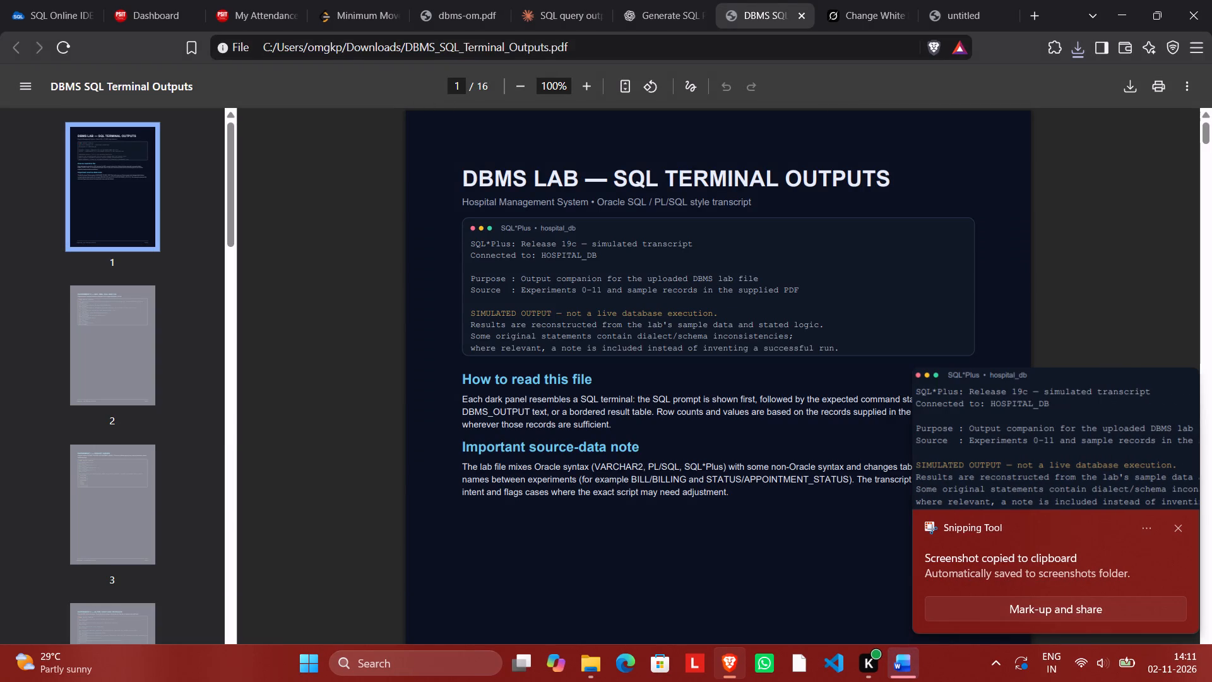
Capture a screenshot snip of the full Experiment 0 terminal output, from the CREATE TABLE command to "Table dropped.".
scroll(848, 356, "down", 4)
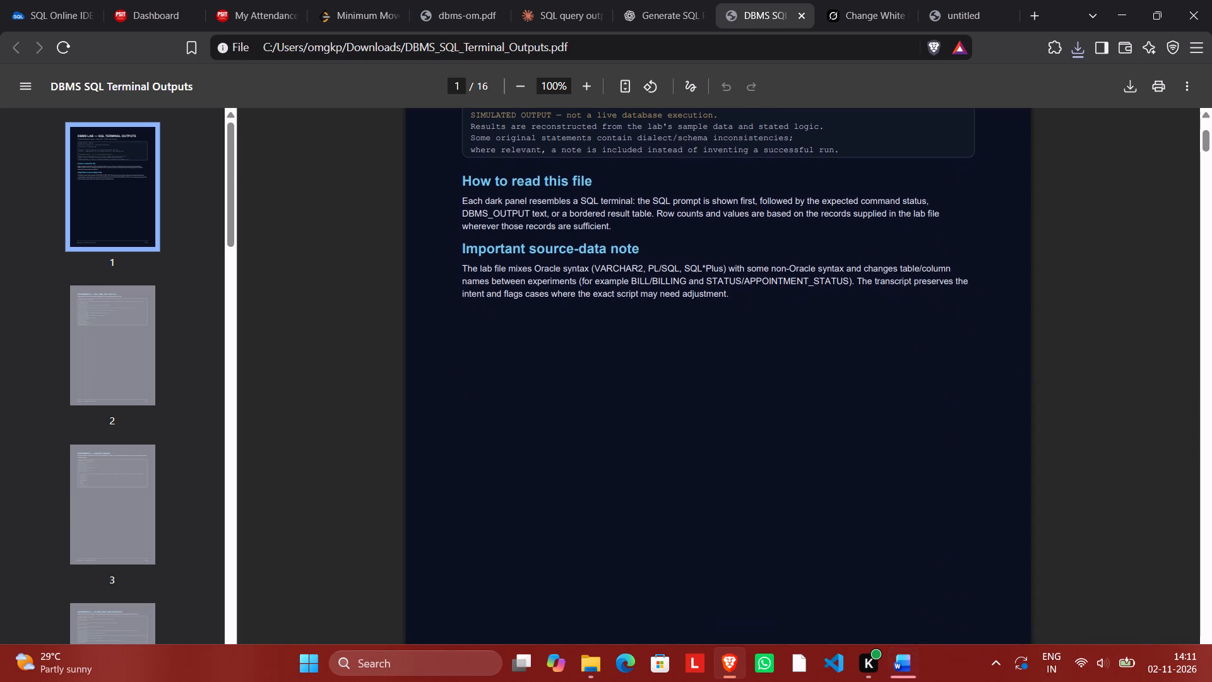
scroll(848, 356, "down", 7)
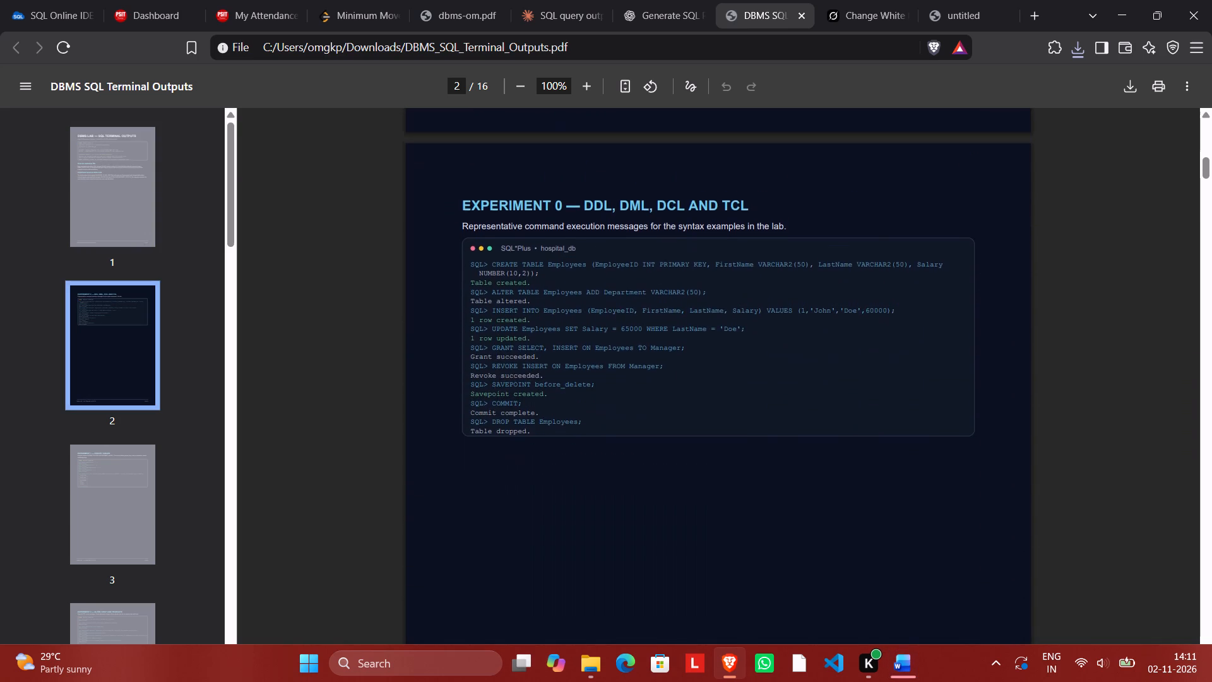
scroll(848, 356, "down", 1)
key("shift+super+s")
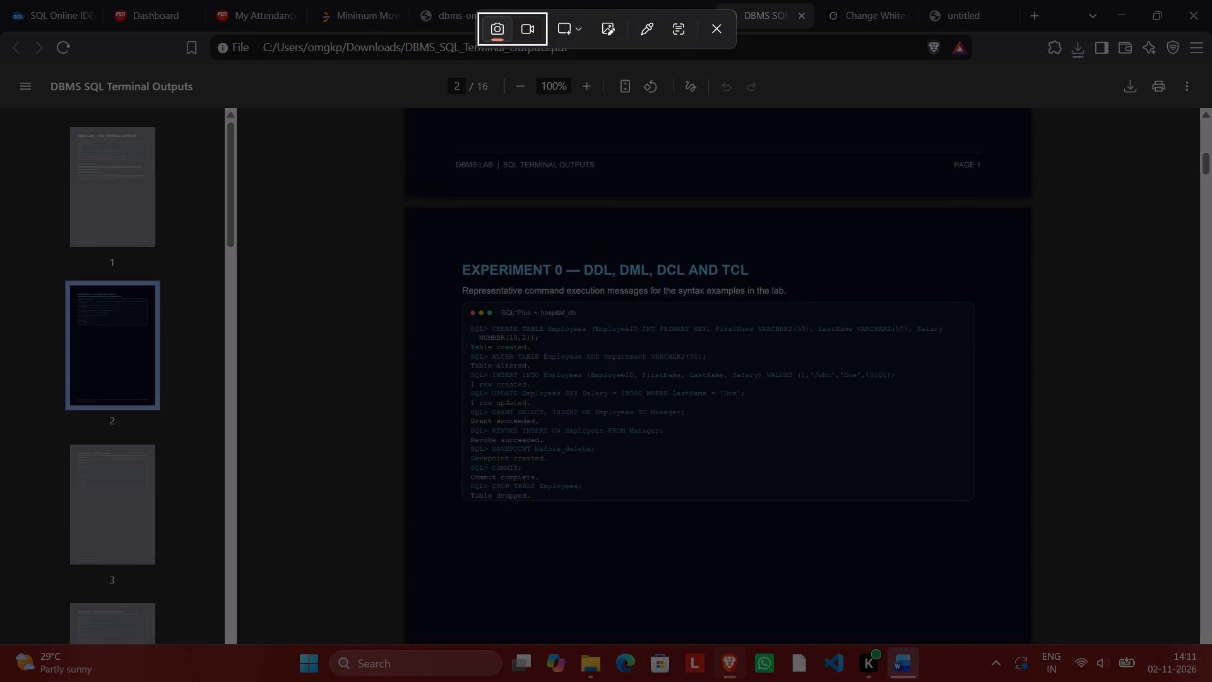
left_click_drag(466, 323, 592, 398)
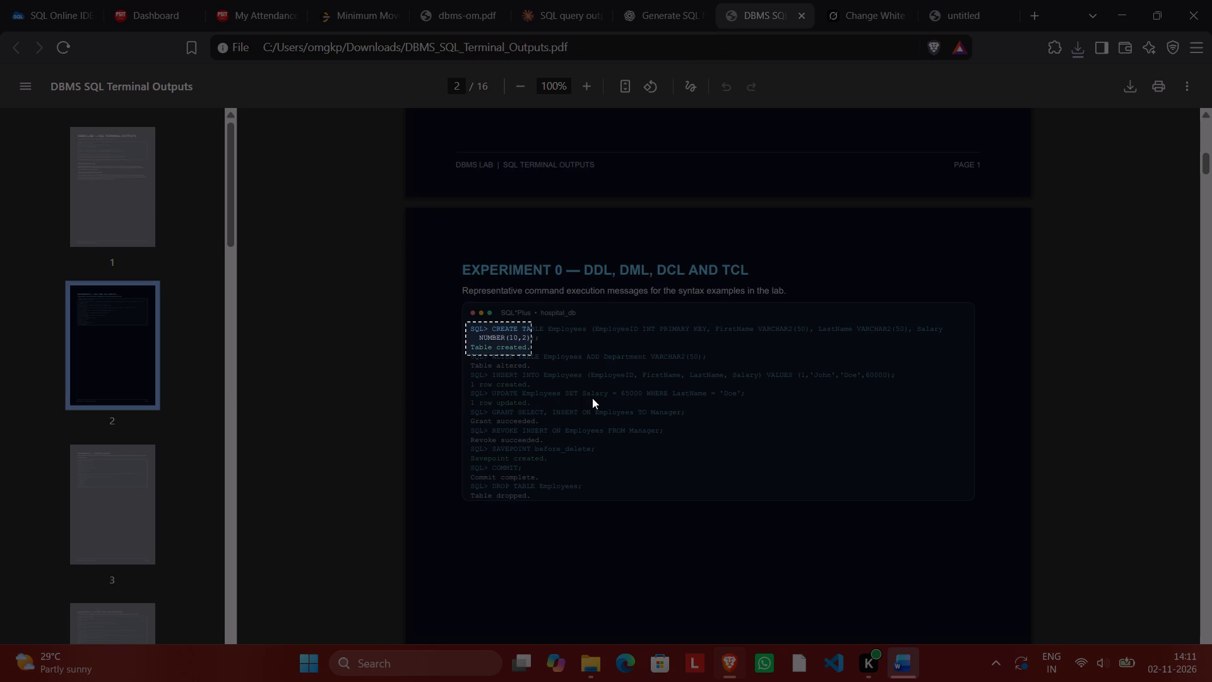
left_click_drag(592, 398, 986, 513)
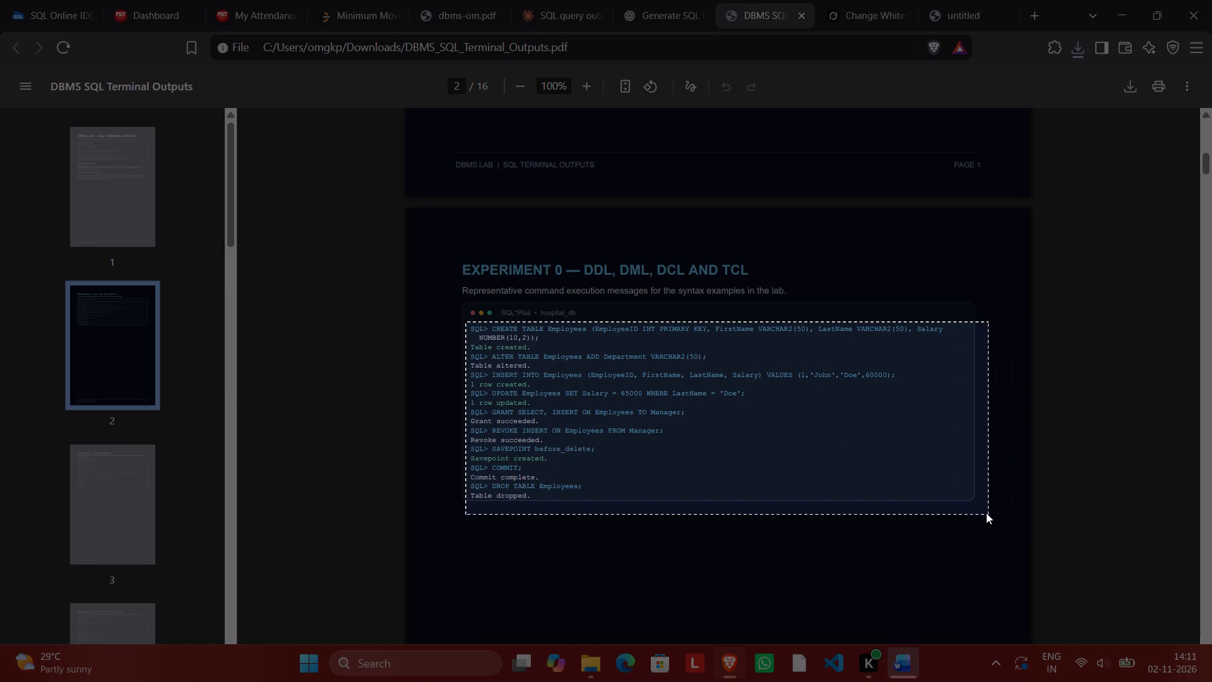
left_click_drag(986, 513, 971, 500)
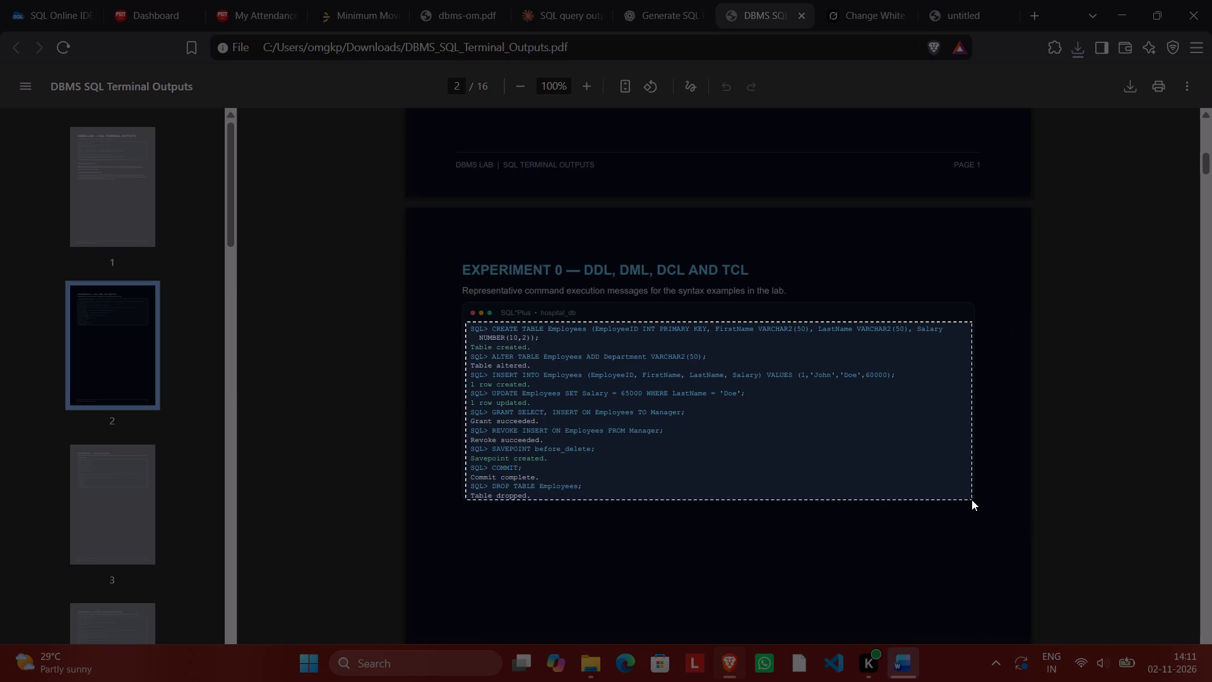
left_click_drag(971, 500, 971, 500)
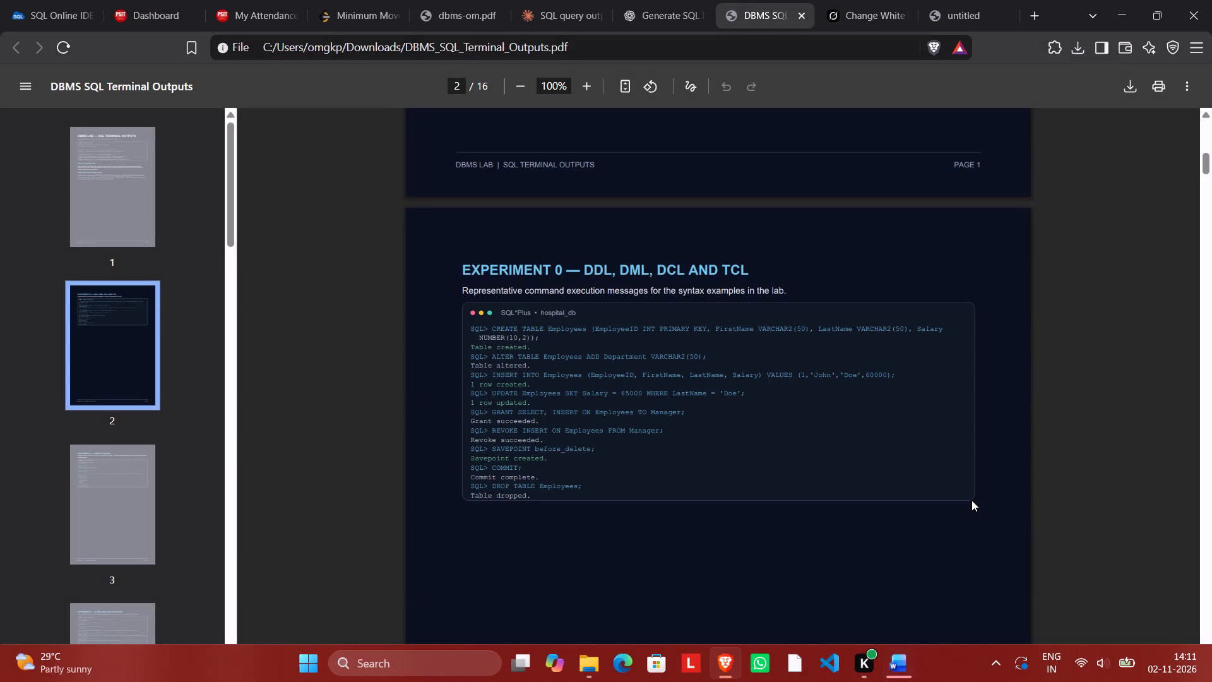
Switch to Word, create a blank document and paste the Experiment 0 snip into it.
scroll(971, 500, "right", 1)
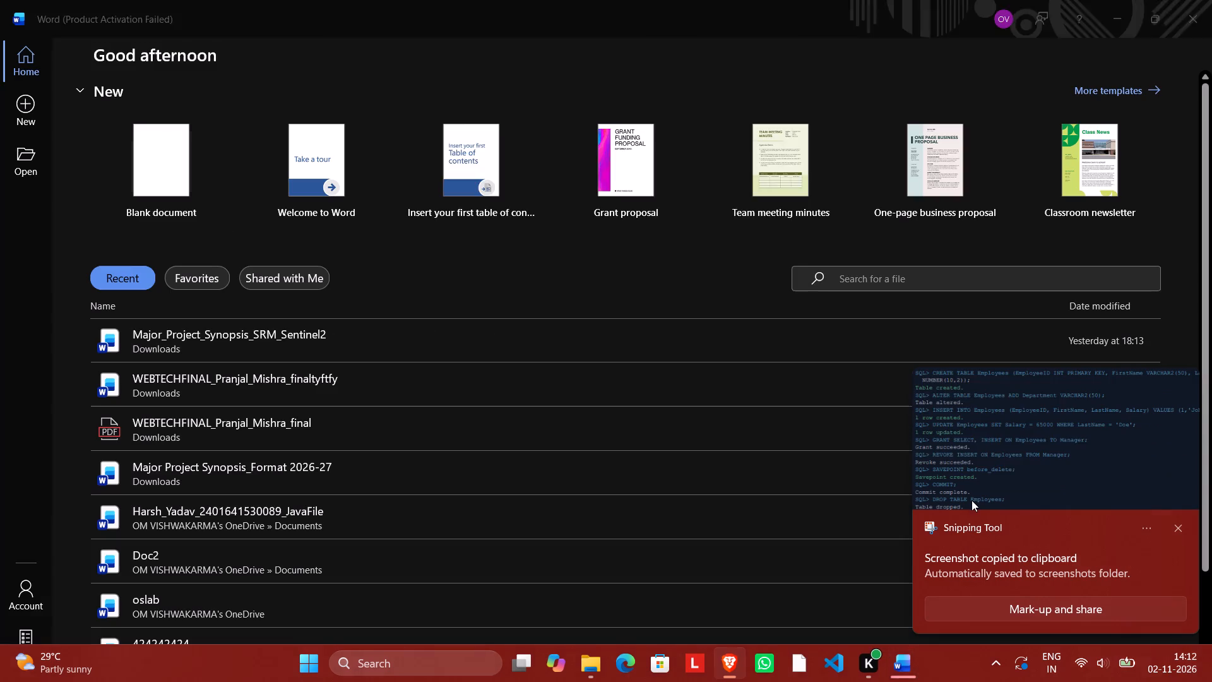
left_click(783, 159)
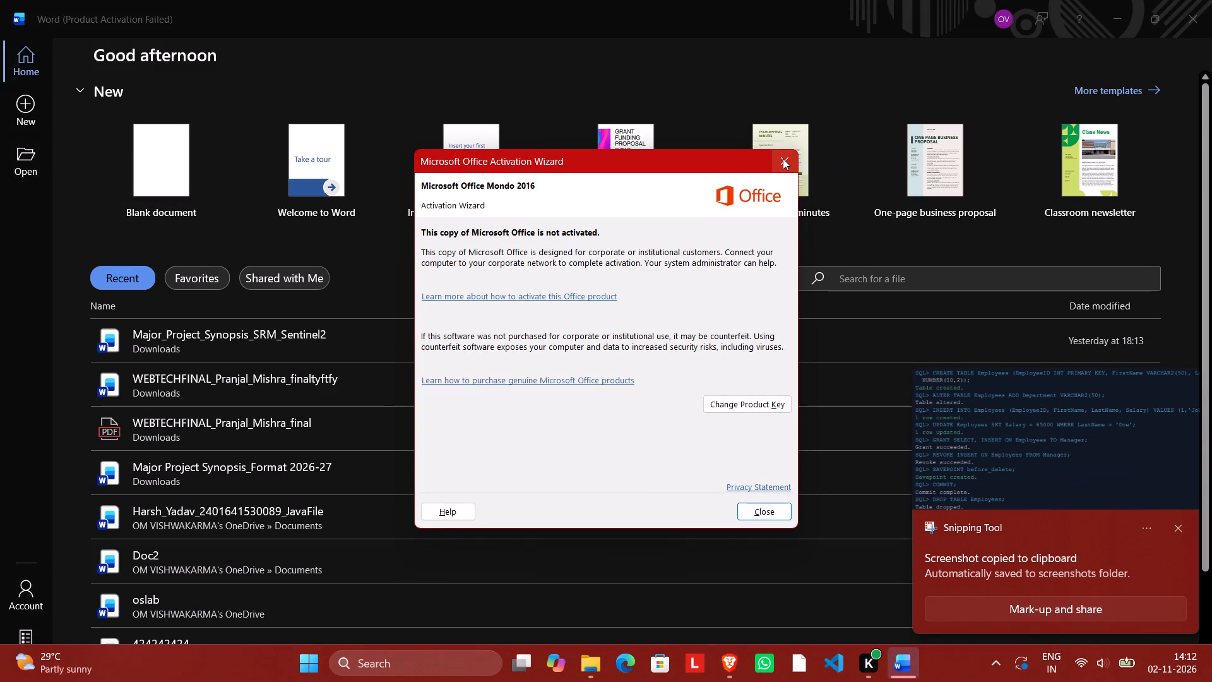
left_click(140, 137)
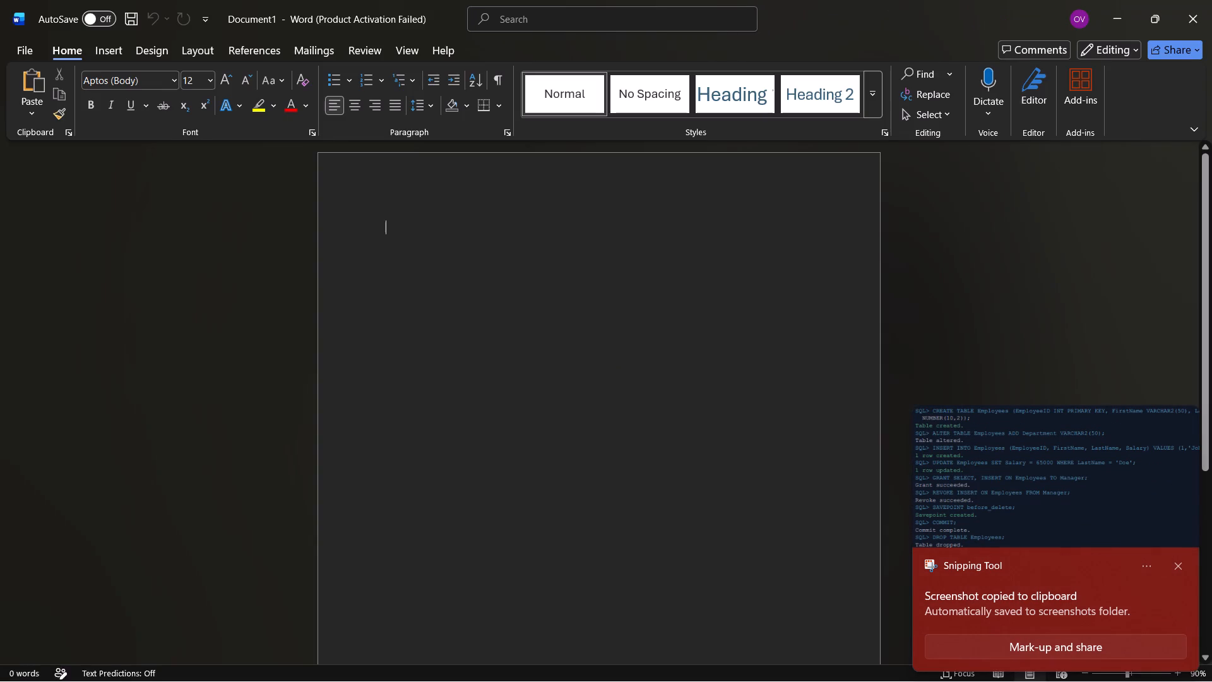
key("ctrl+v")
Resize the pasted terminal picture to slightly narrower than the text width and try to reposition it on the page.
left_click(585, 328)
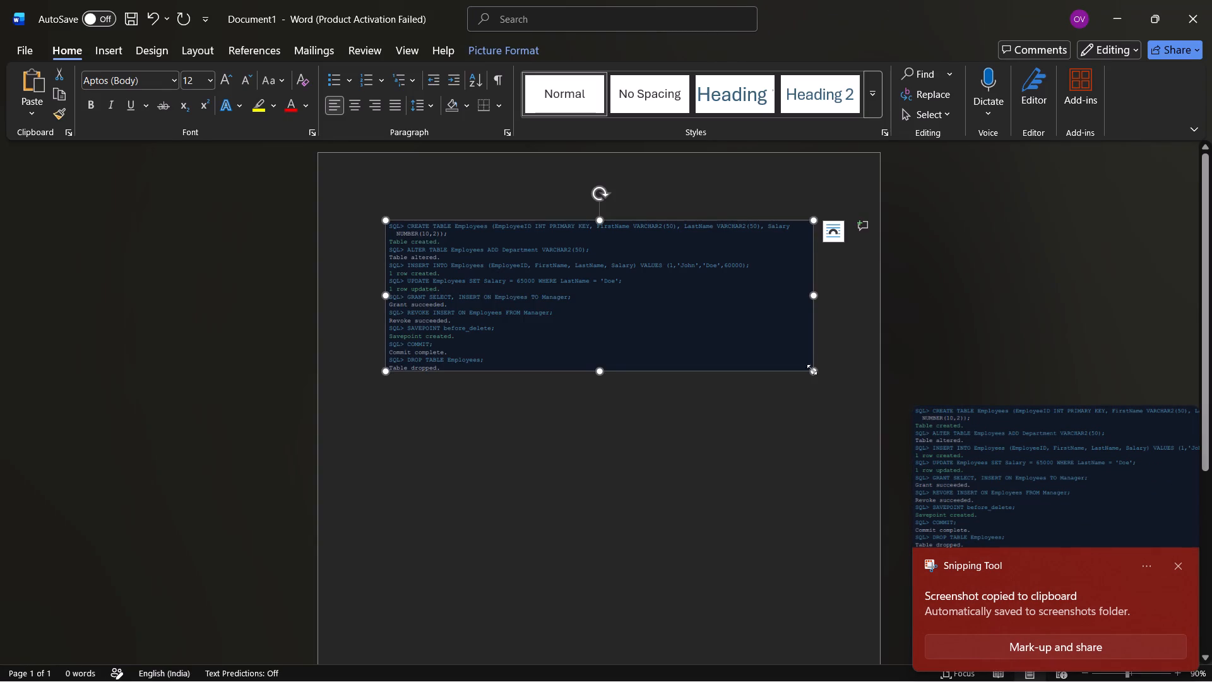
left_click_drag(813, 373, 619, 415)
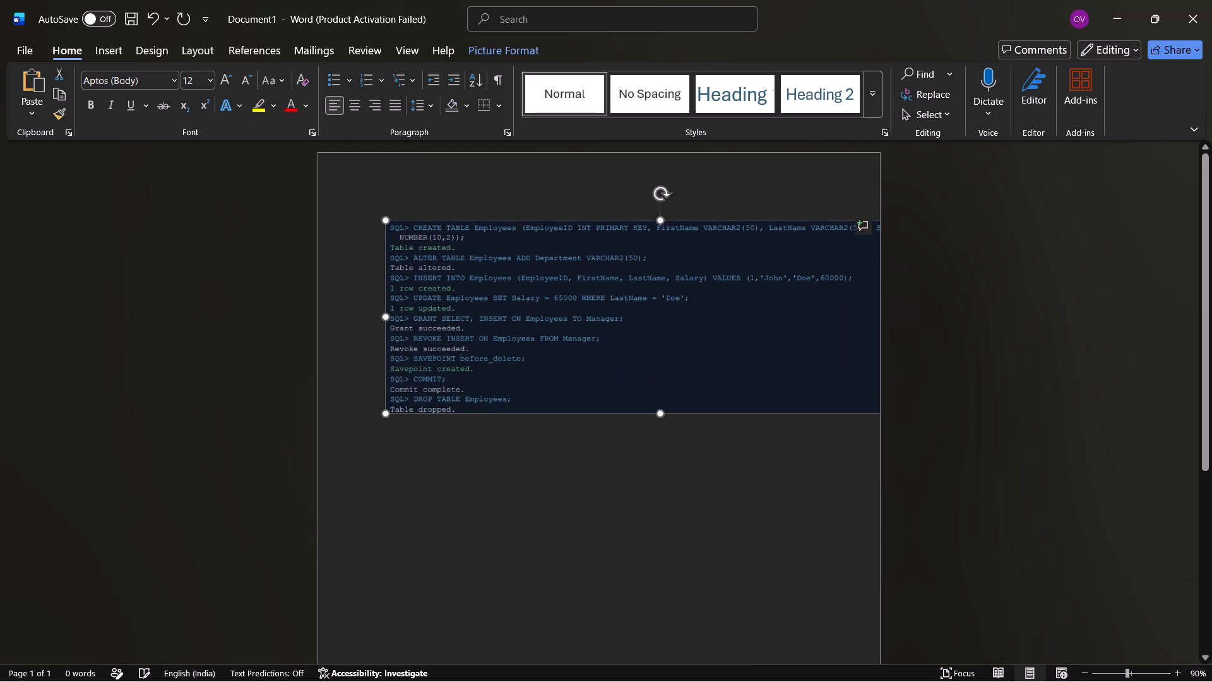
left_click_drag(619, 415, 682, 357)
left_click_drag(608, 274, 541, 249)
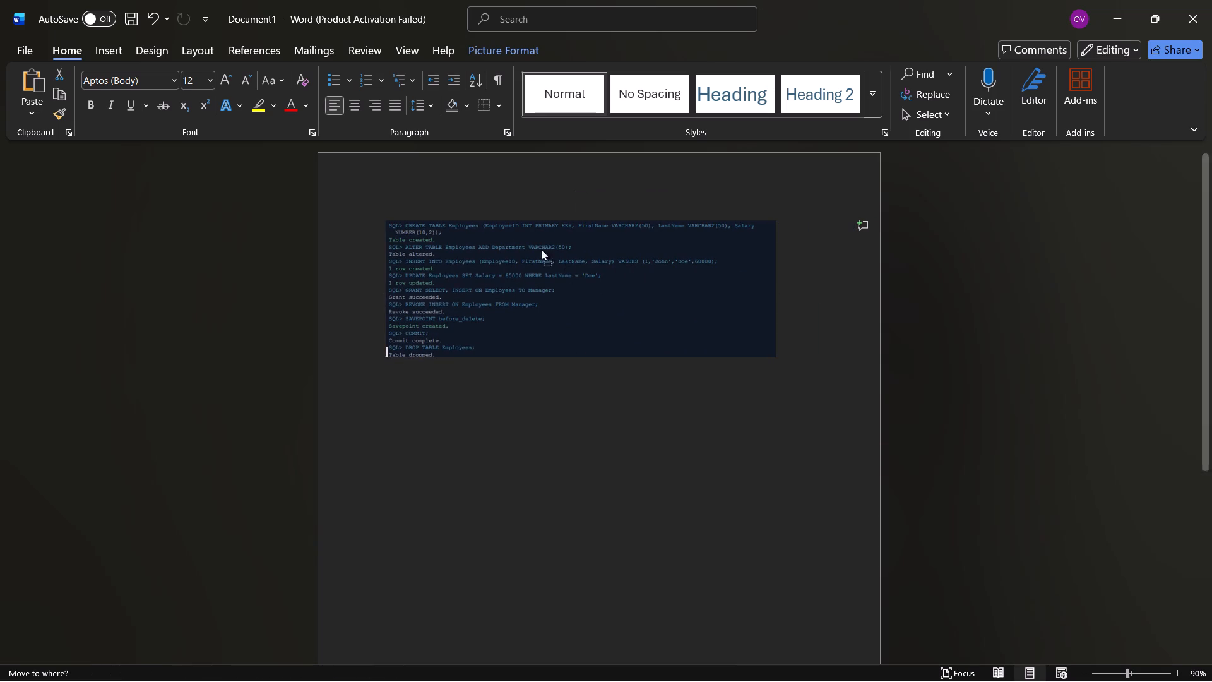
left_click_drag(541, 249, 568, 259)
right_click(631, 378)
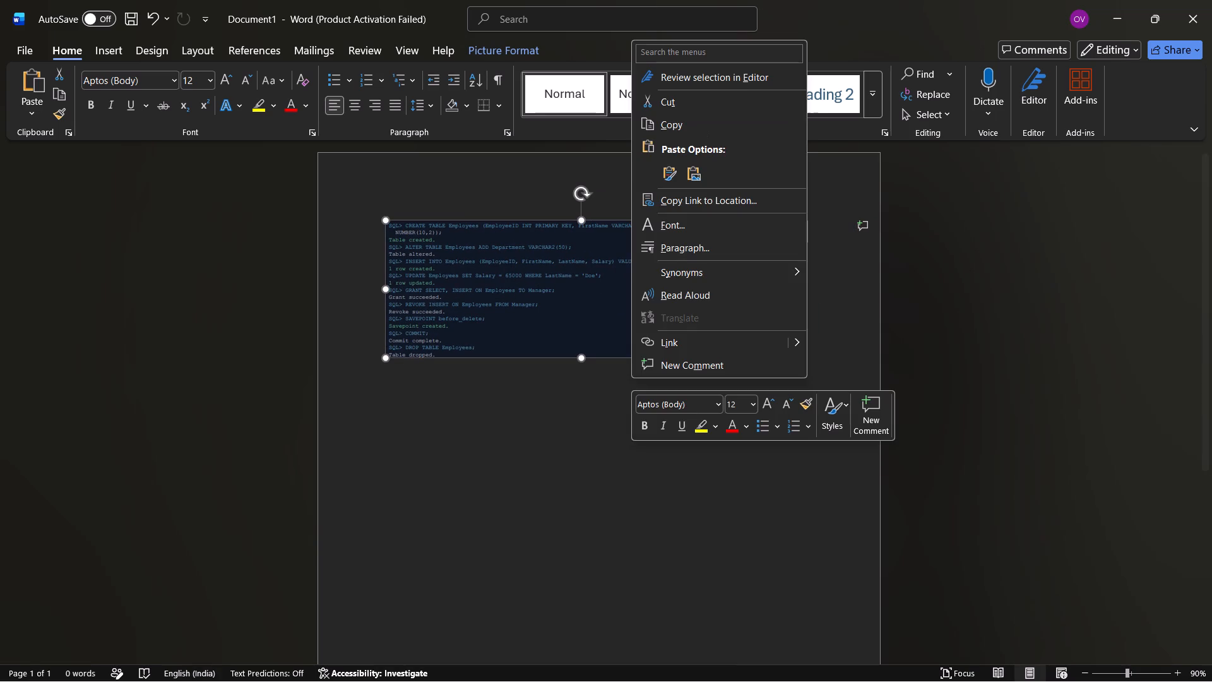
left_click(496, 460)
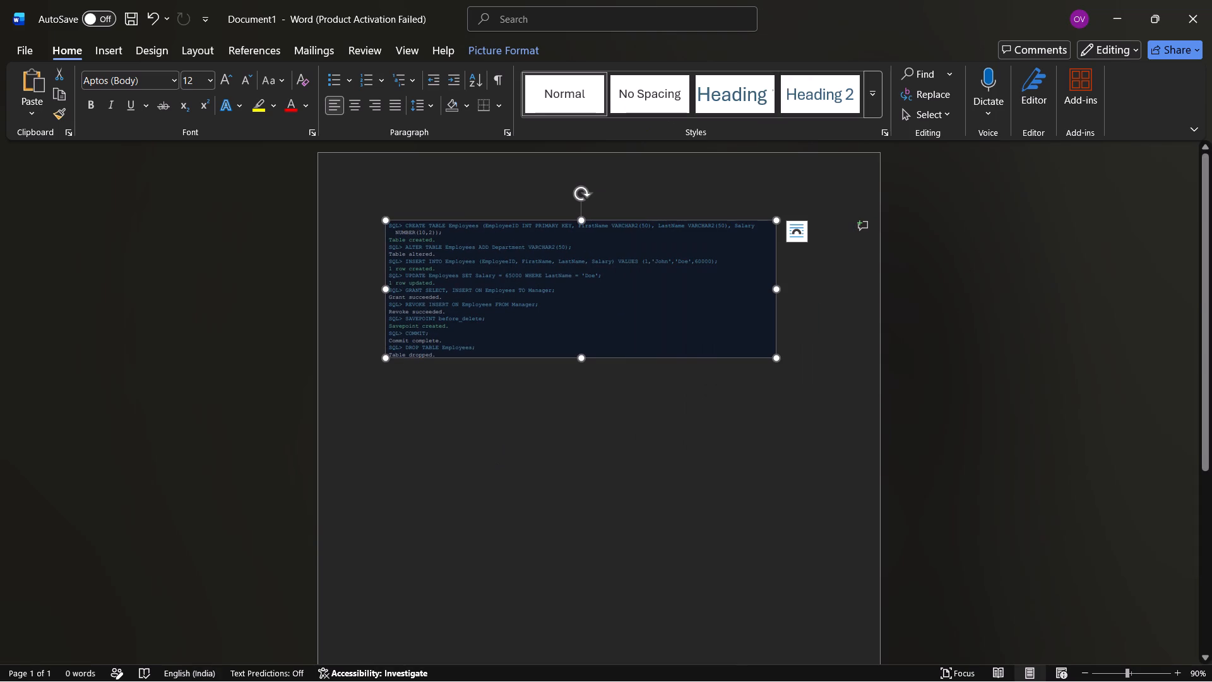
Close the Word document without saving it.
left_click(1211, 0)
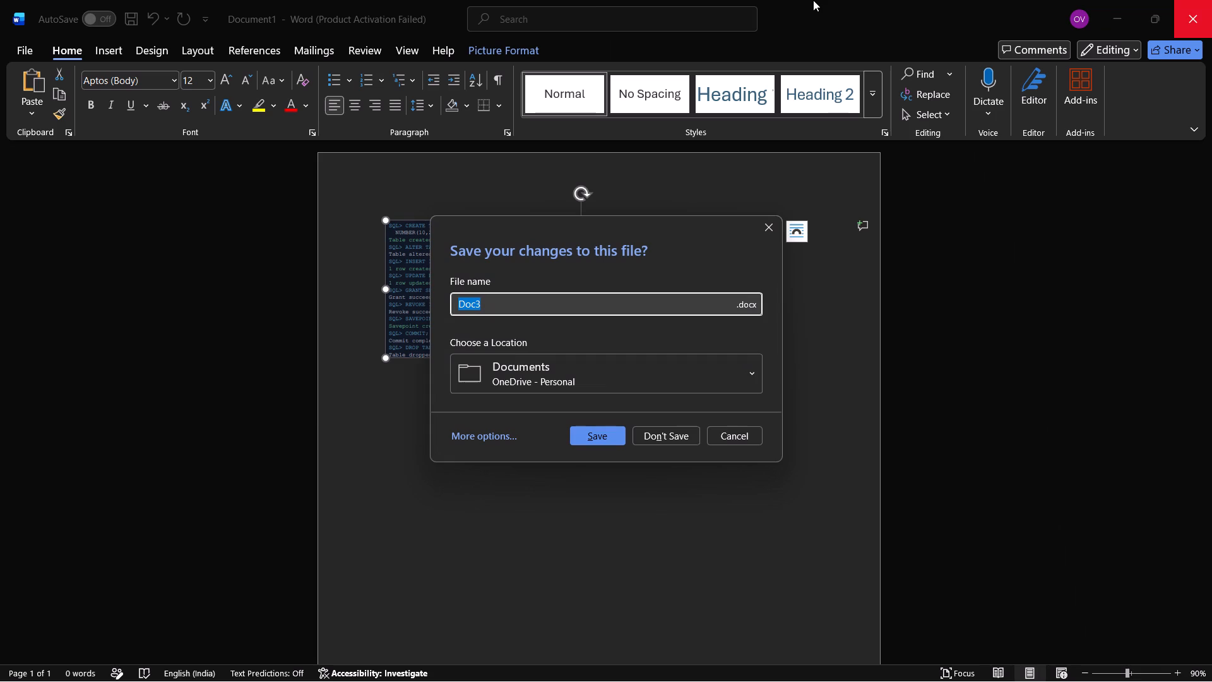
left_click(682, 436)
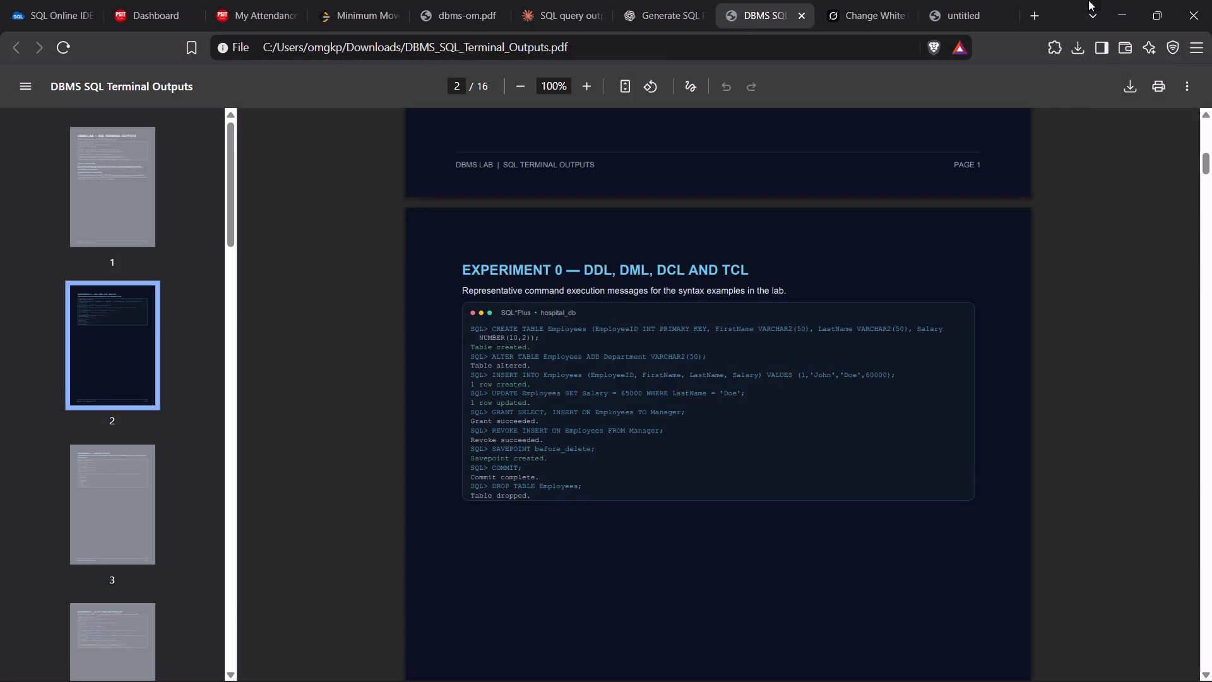
Search the web for "google docs" in a new browser tab and open the Google Workspace Docs result.
left_click(1030, 10)
type("google docs")
key("Return")
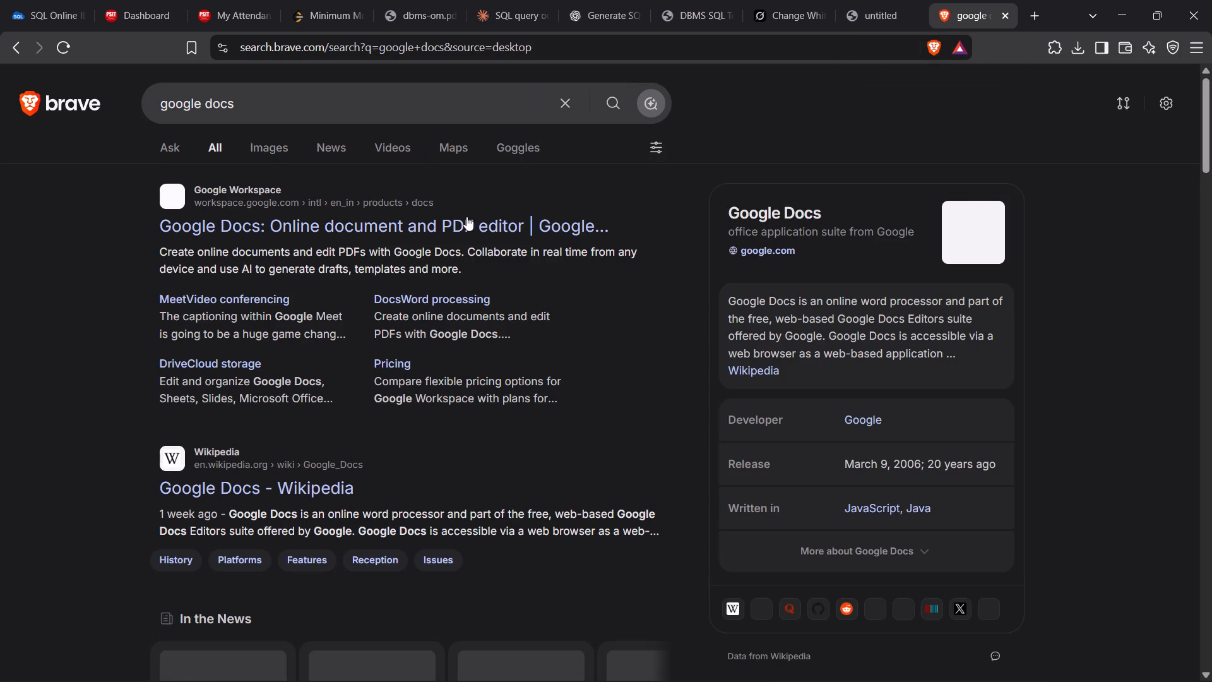
left_click(472, 216)
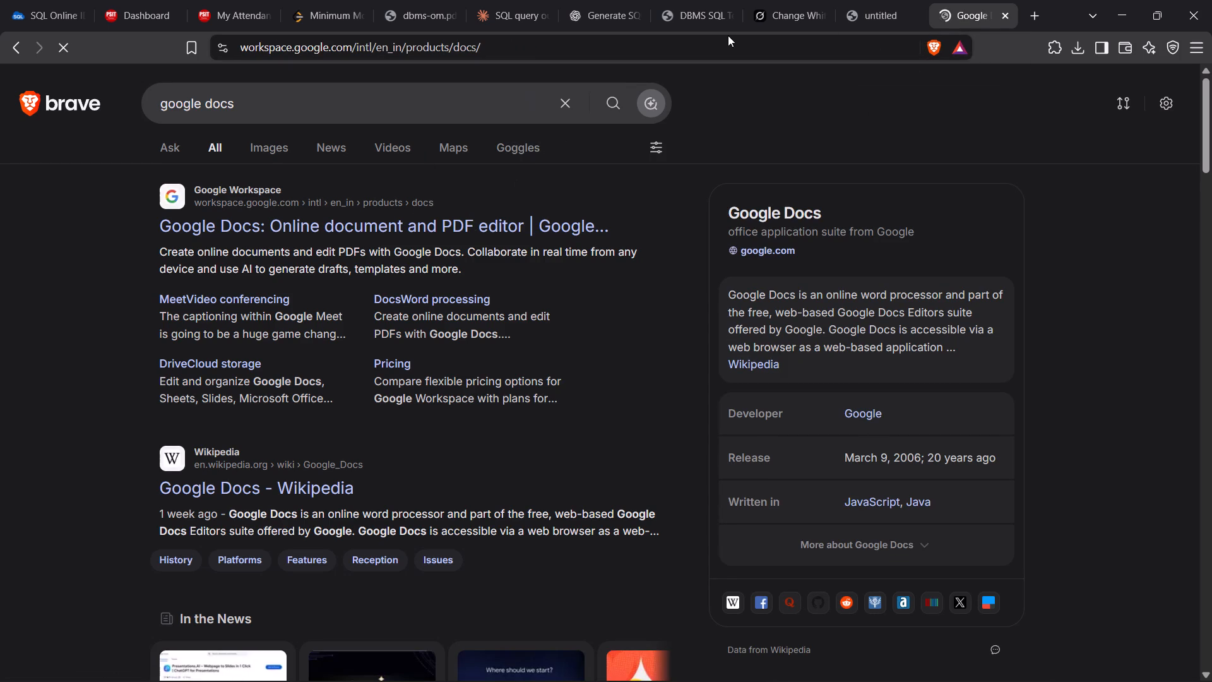
Close the untitled browser tab holding DBMS_Lab_Outputs_Dark.pdf and return to the Google Docs page.
left_click(868, 16)
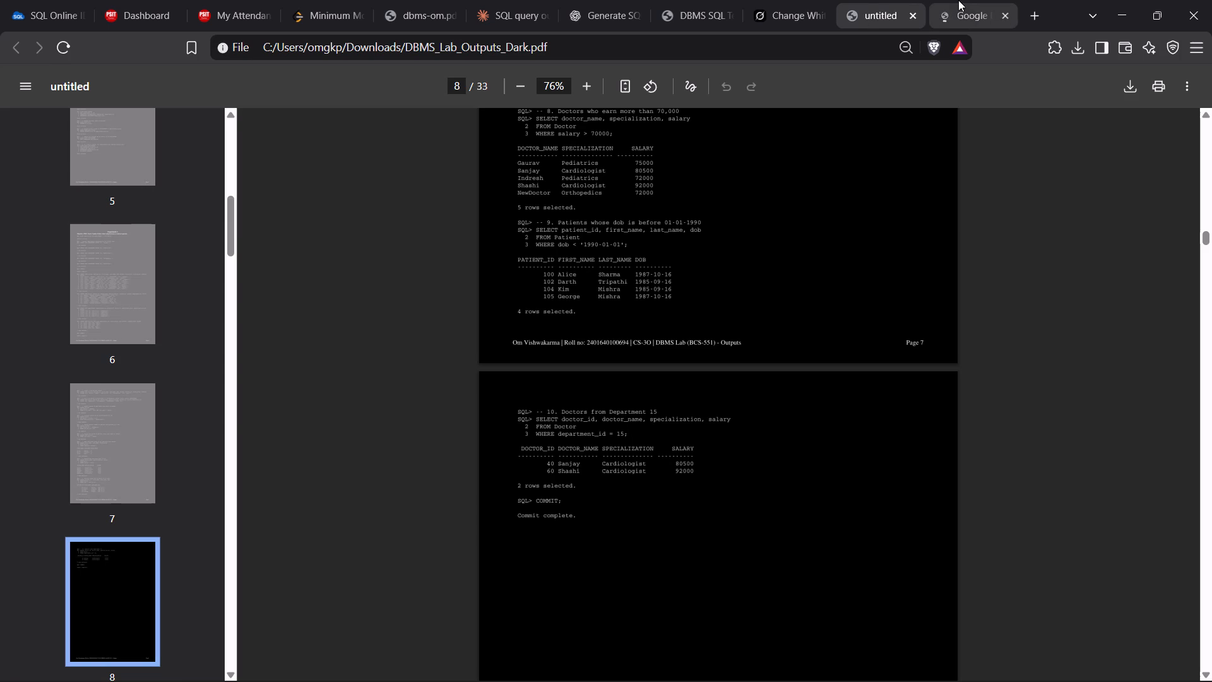
left_click(958, 0)
left_click(915, 16)
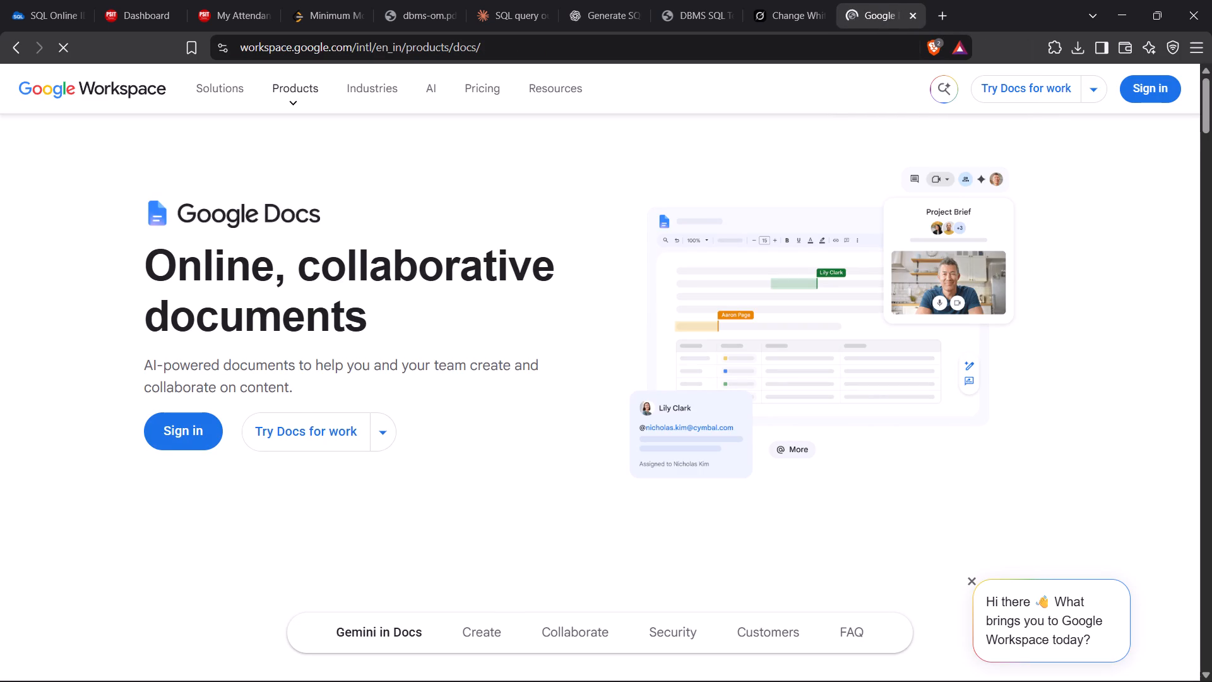
Look through the Google Docs product page, including its trial options and Create section, for a way to start a document.
left_click(323, 428)
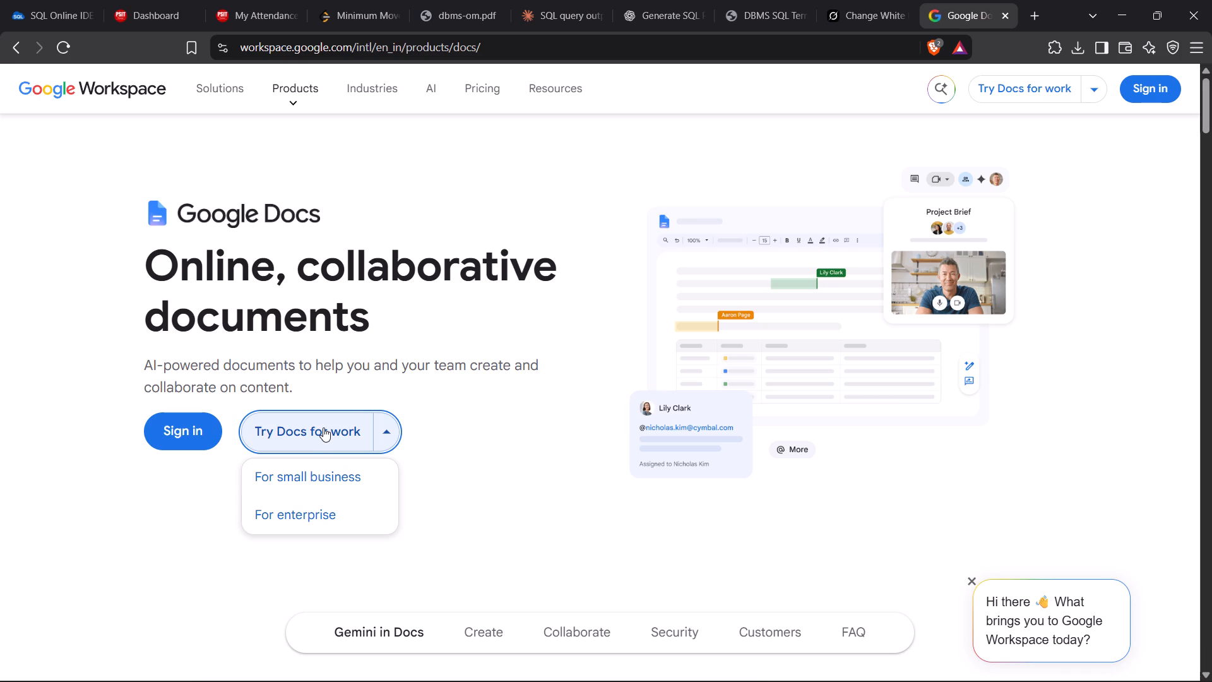
left_click(494, 392)
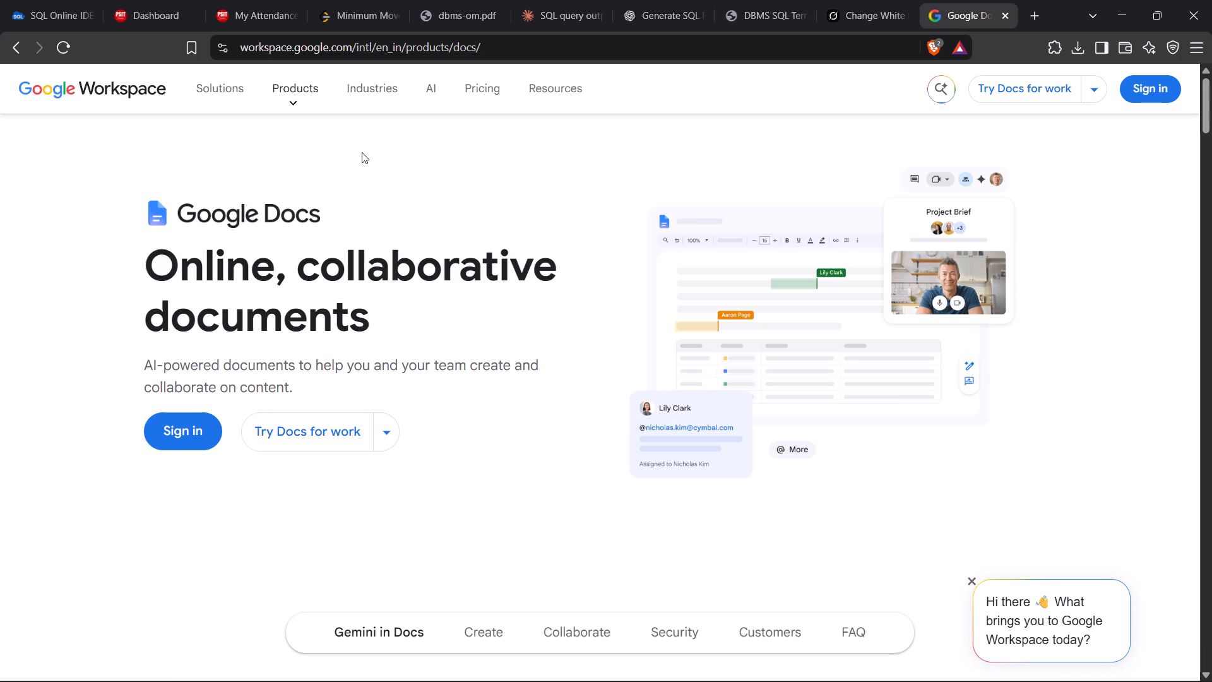
scroll(696, 392, "down", 1)
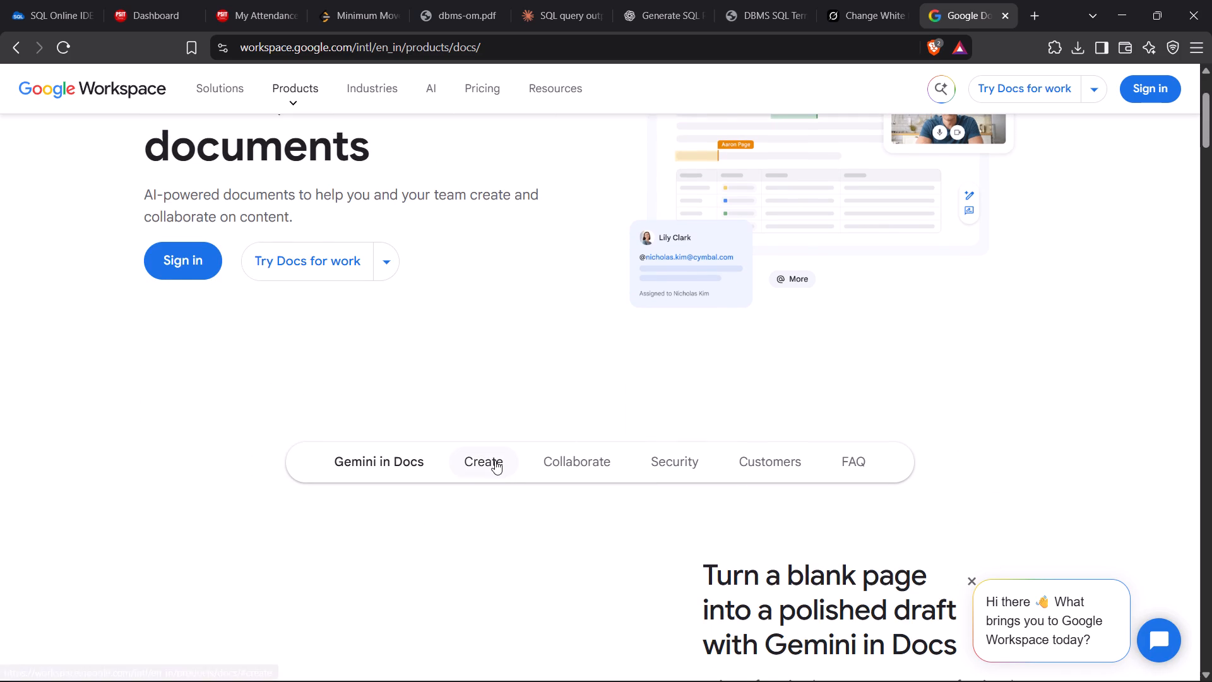
left_click(495, 460)
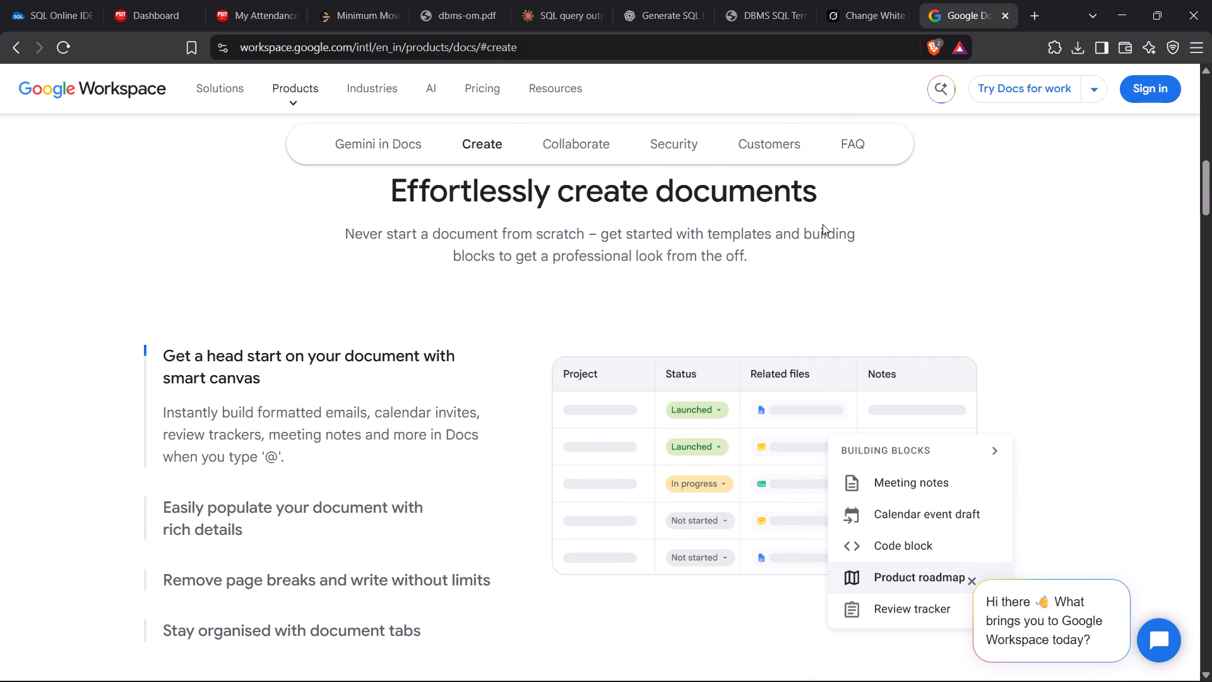
scroll(835, 528, "down", 3)
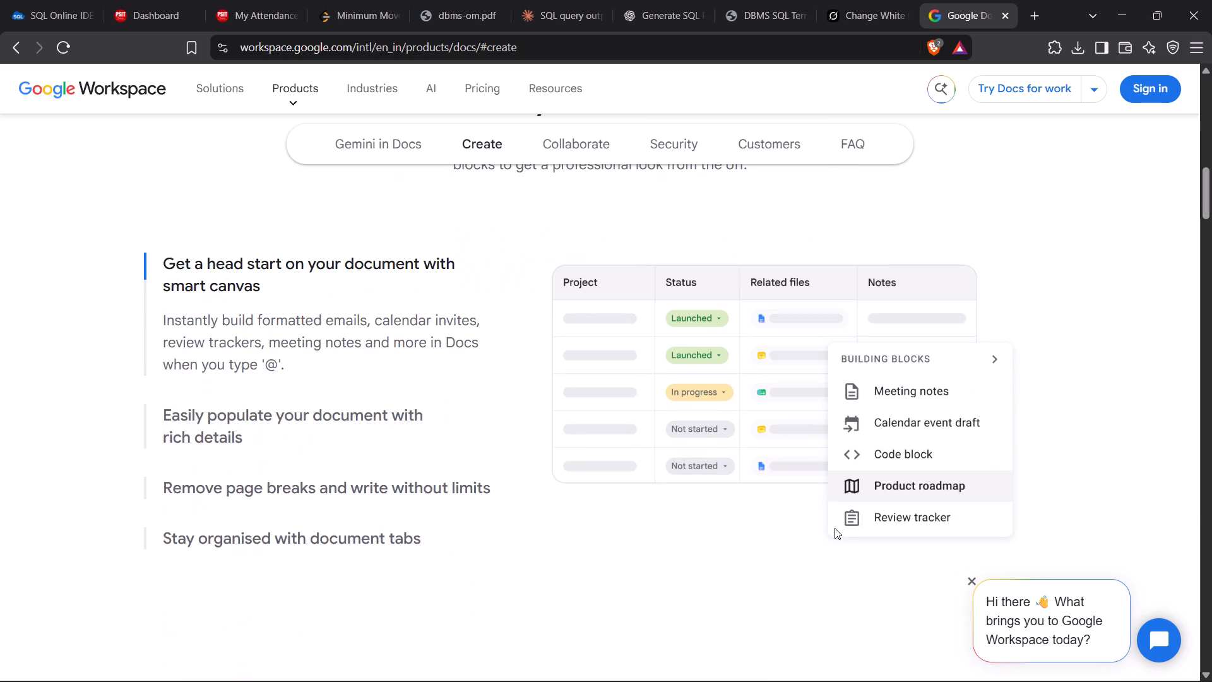
scroll(835, 528, "down", 8)
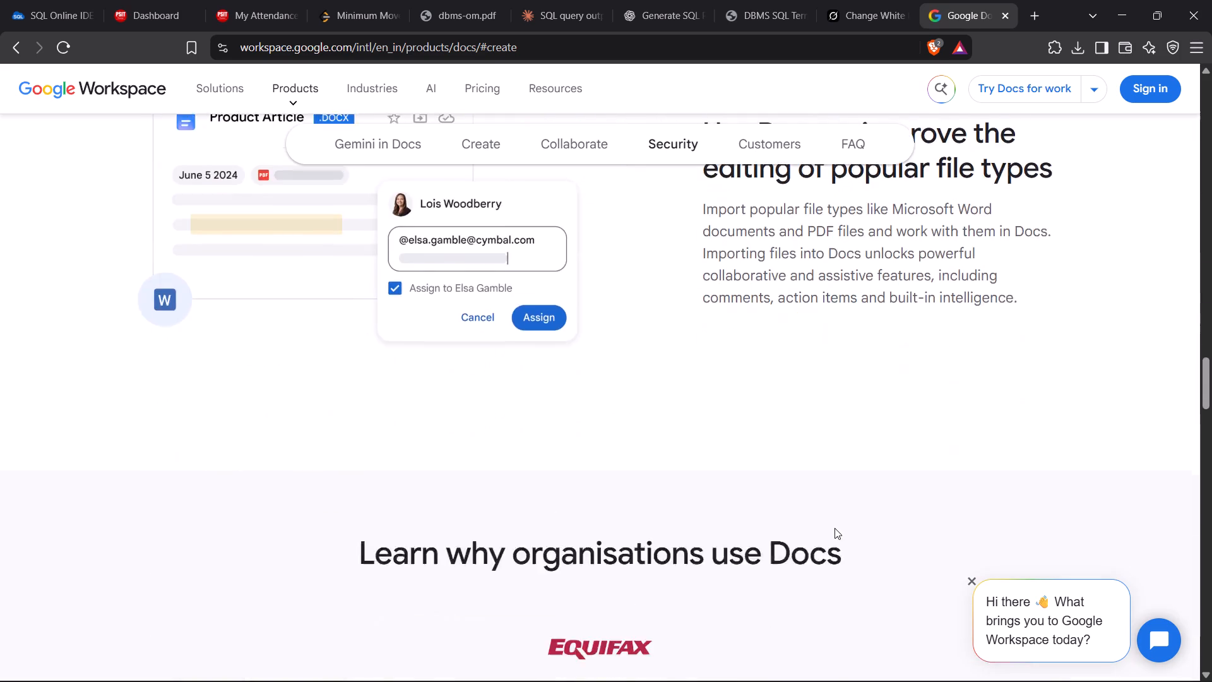
scroll(835, 528, "down", 1)
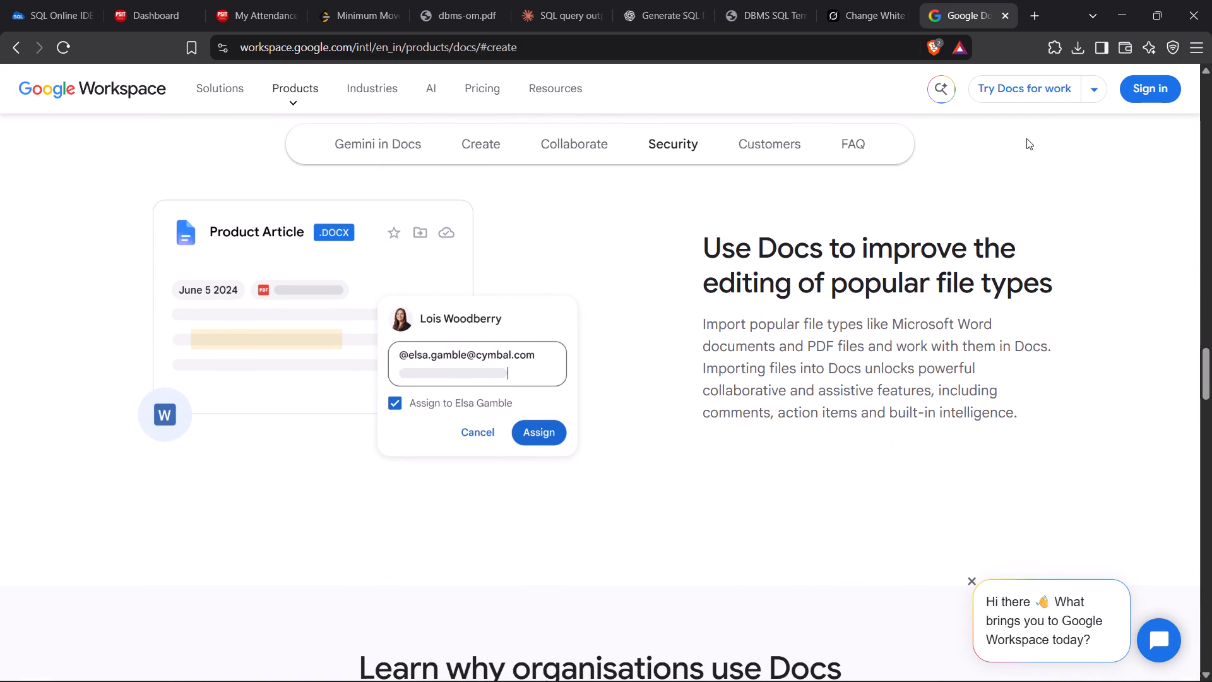
Open the small business option for trying Docs for work.
left_click(1030, 87)
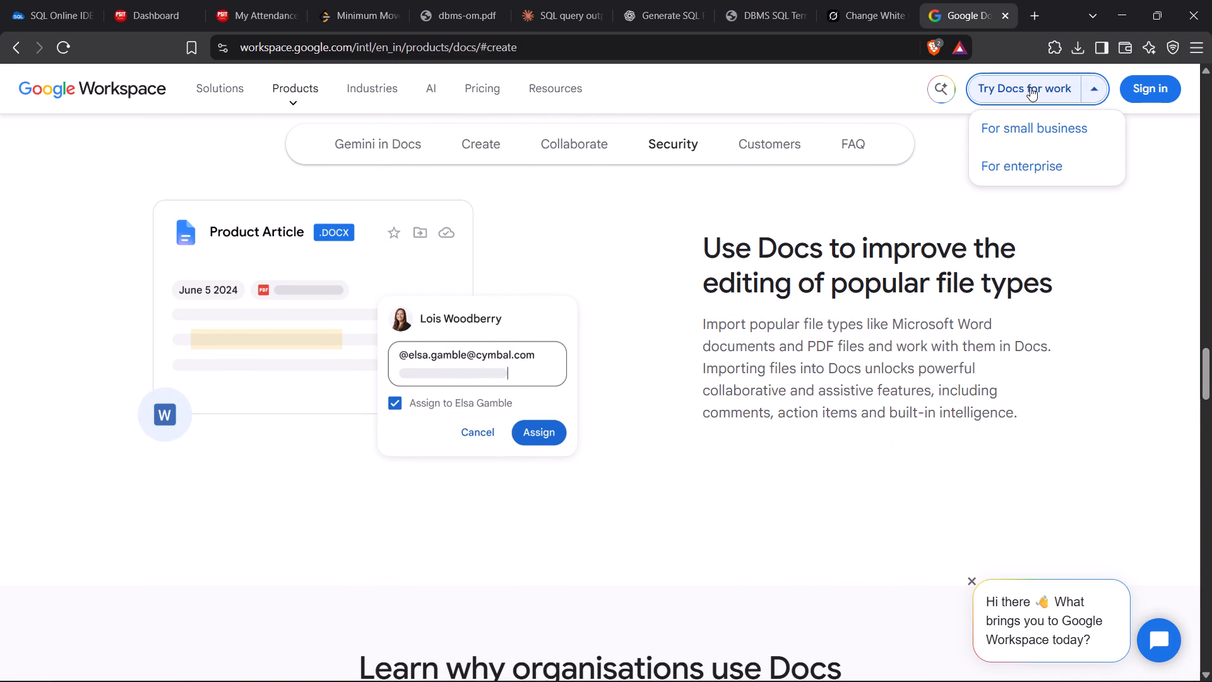
left_click(1028, 128)
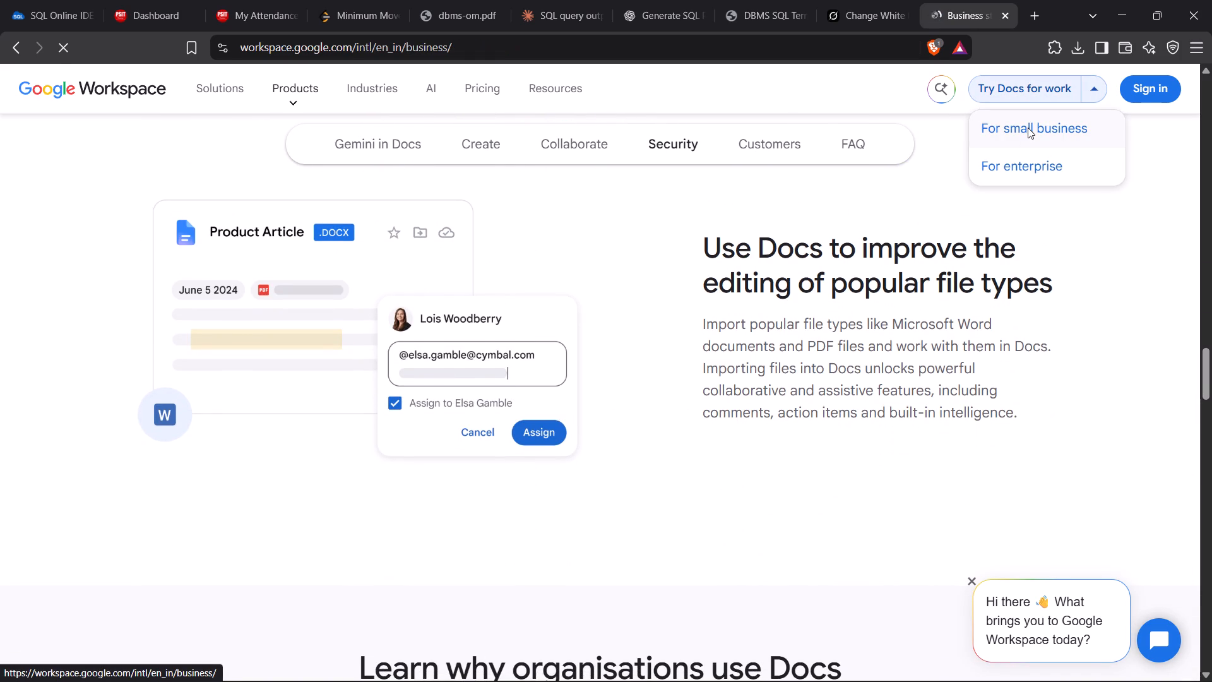
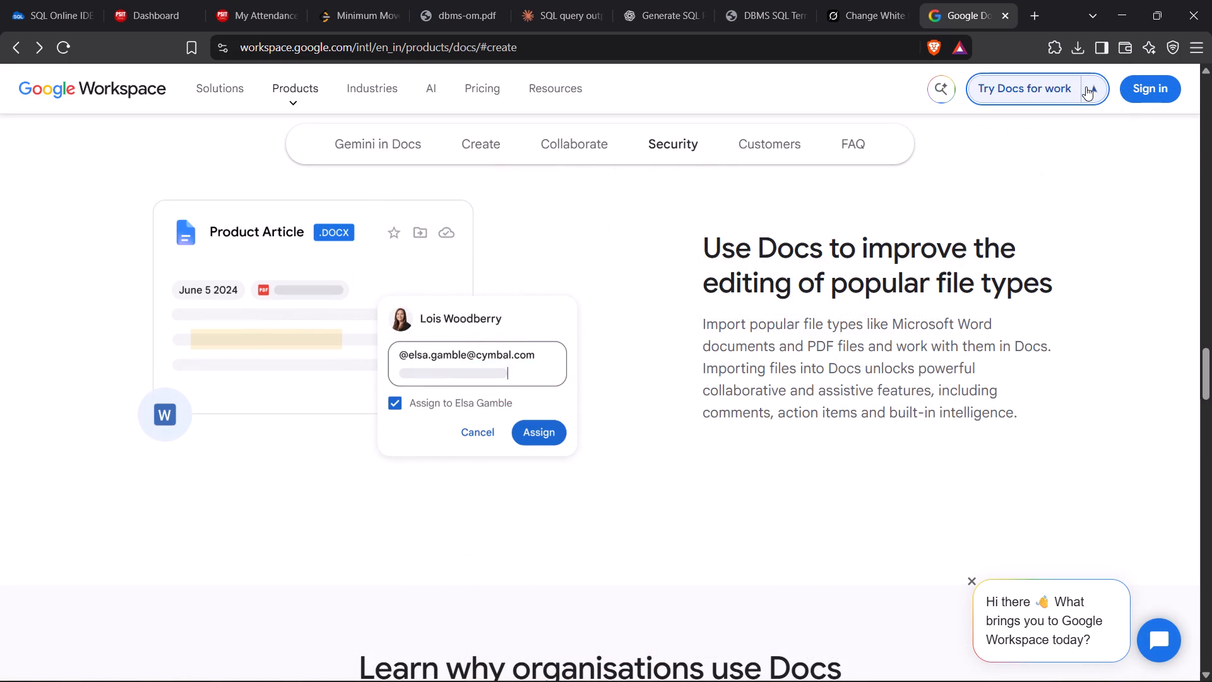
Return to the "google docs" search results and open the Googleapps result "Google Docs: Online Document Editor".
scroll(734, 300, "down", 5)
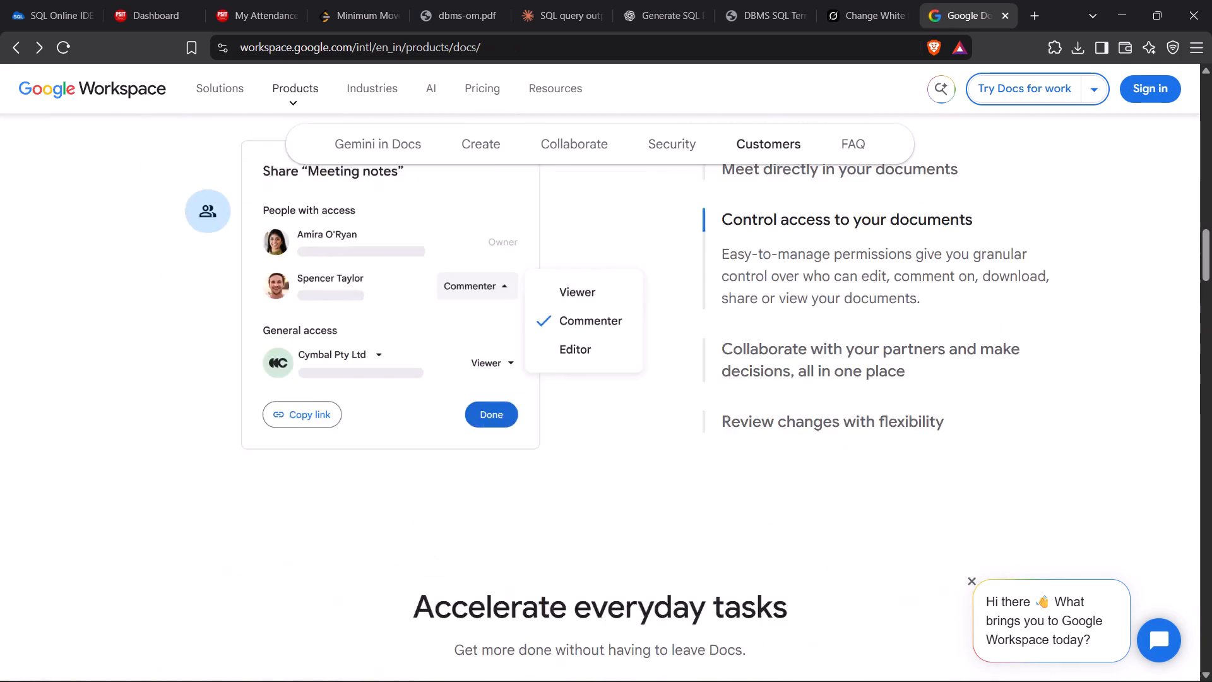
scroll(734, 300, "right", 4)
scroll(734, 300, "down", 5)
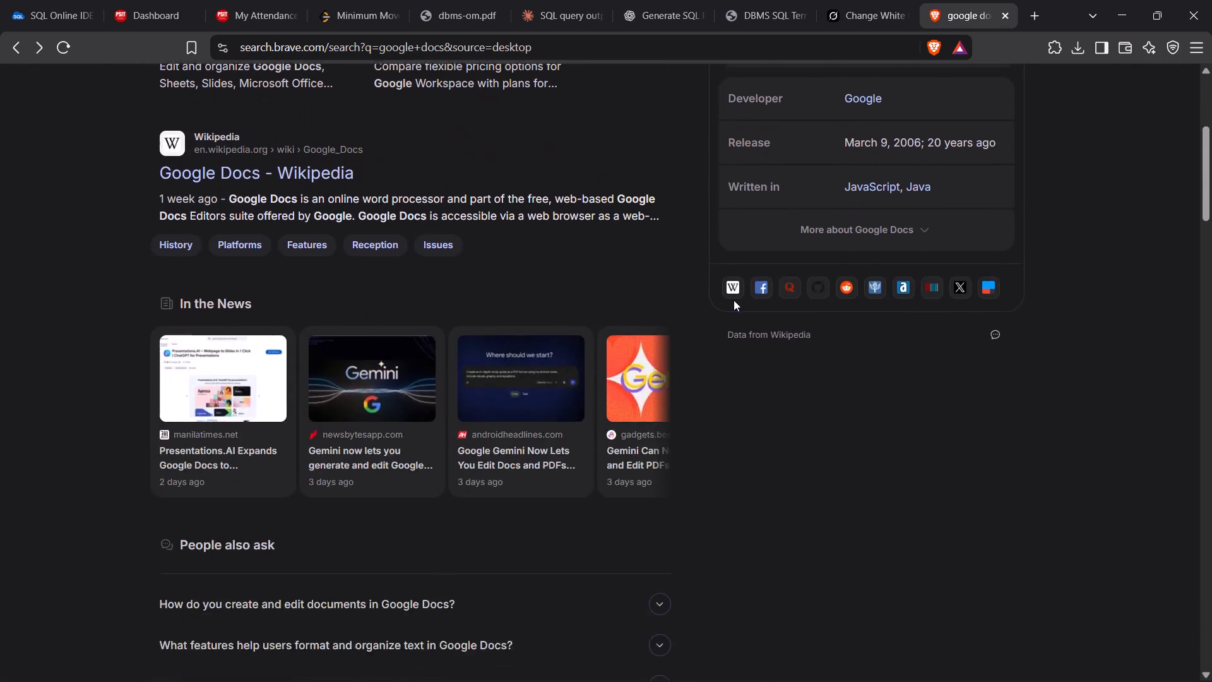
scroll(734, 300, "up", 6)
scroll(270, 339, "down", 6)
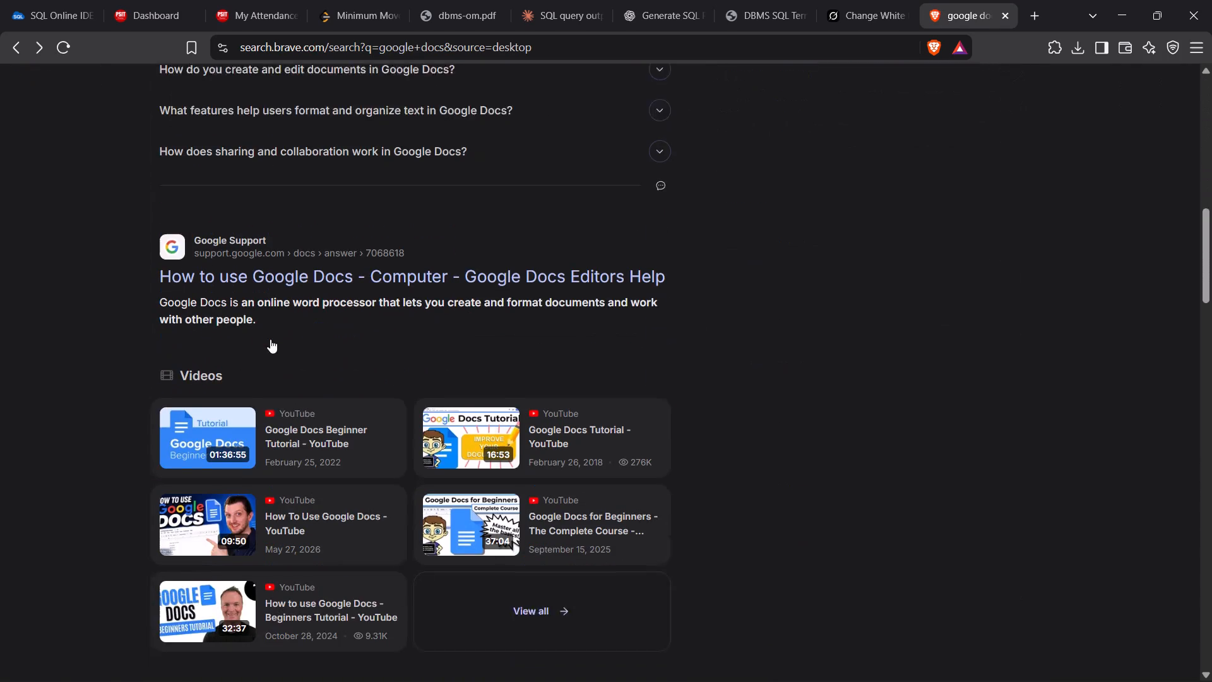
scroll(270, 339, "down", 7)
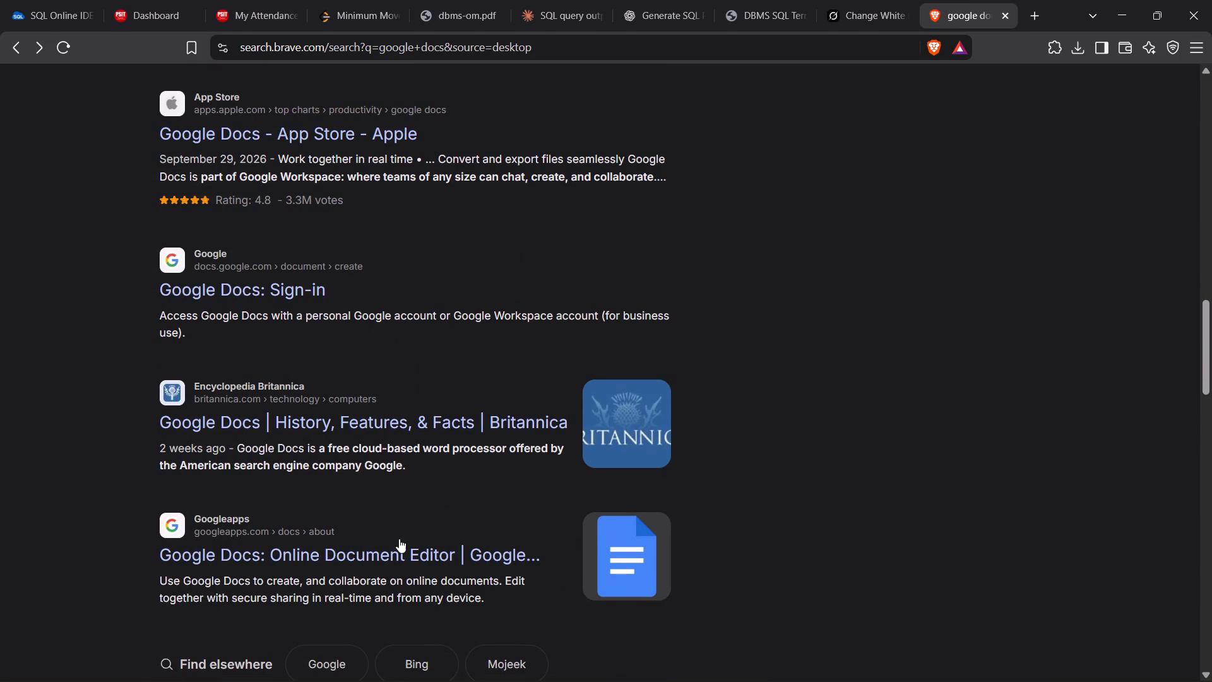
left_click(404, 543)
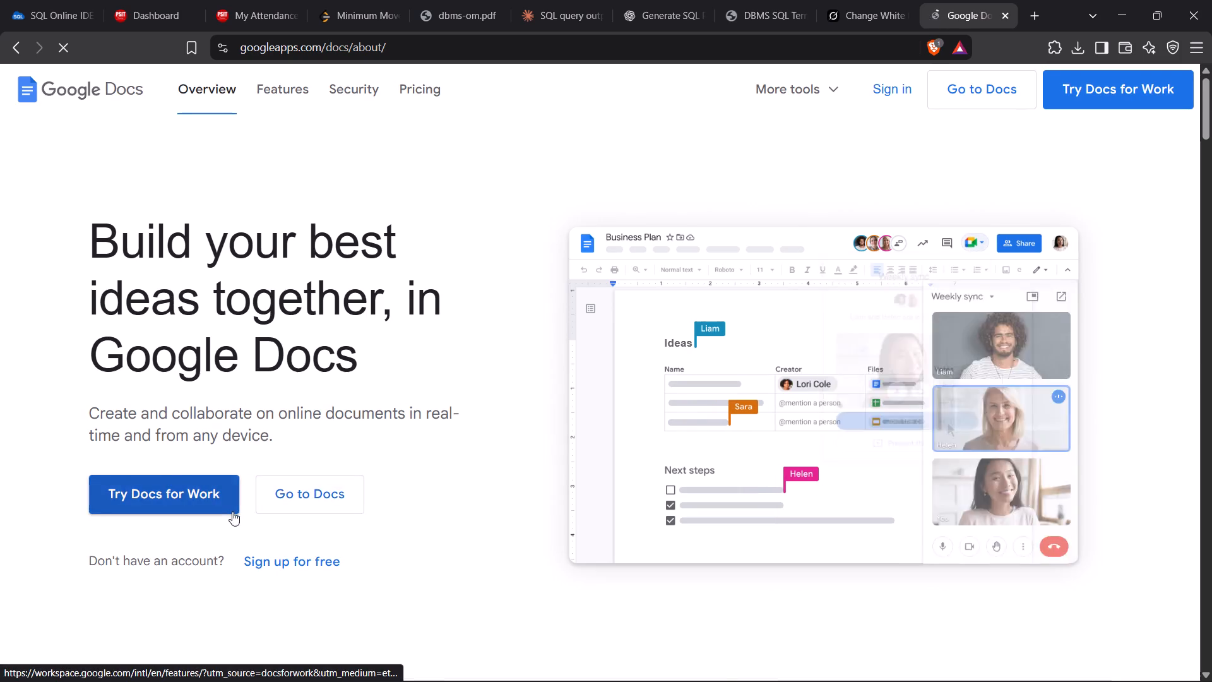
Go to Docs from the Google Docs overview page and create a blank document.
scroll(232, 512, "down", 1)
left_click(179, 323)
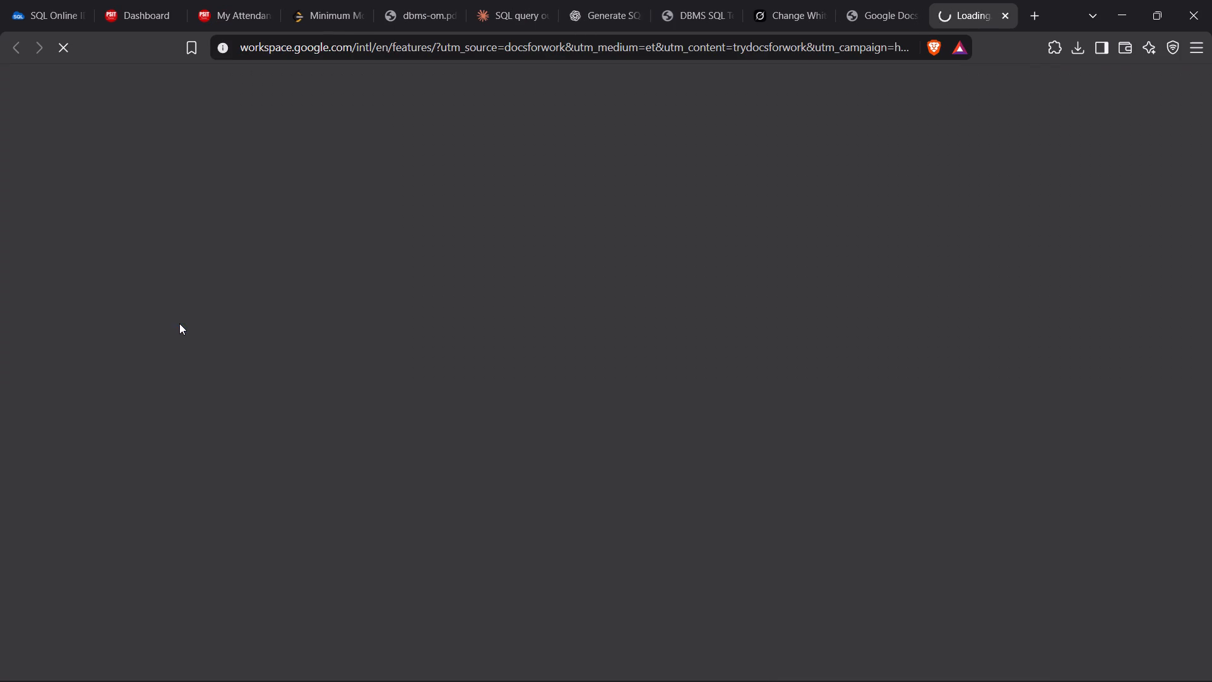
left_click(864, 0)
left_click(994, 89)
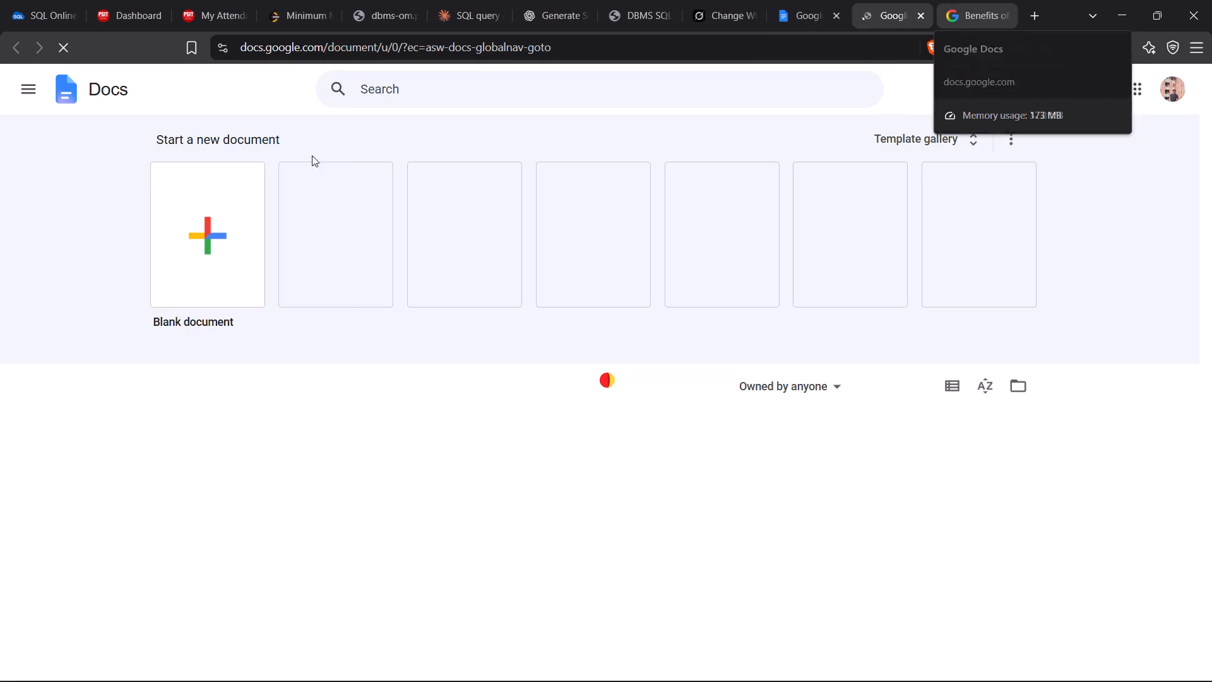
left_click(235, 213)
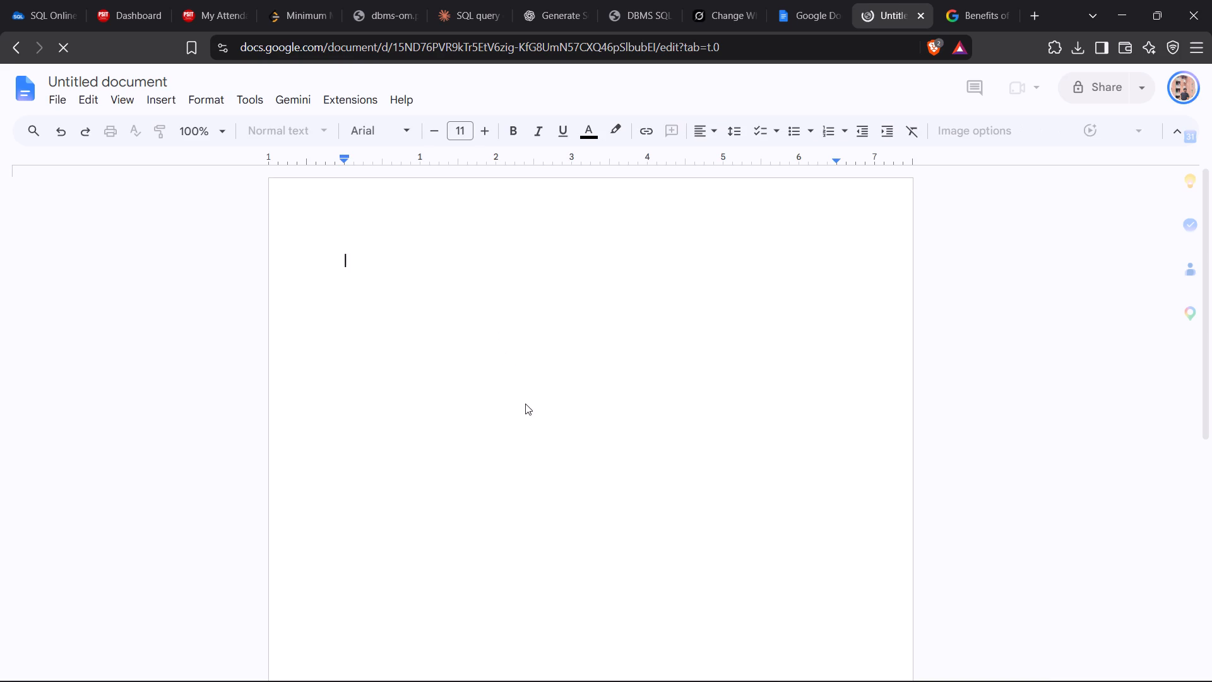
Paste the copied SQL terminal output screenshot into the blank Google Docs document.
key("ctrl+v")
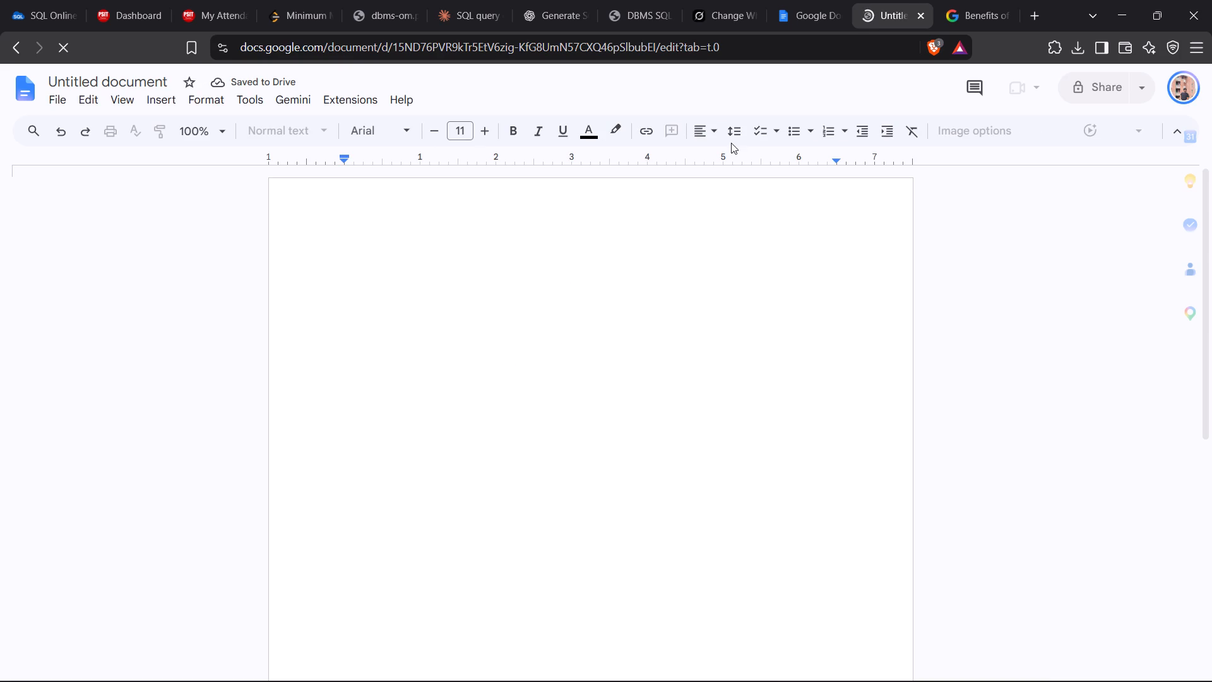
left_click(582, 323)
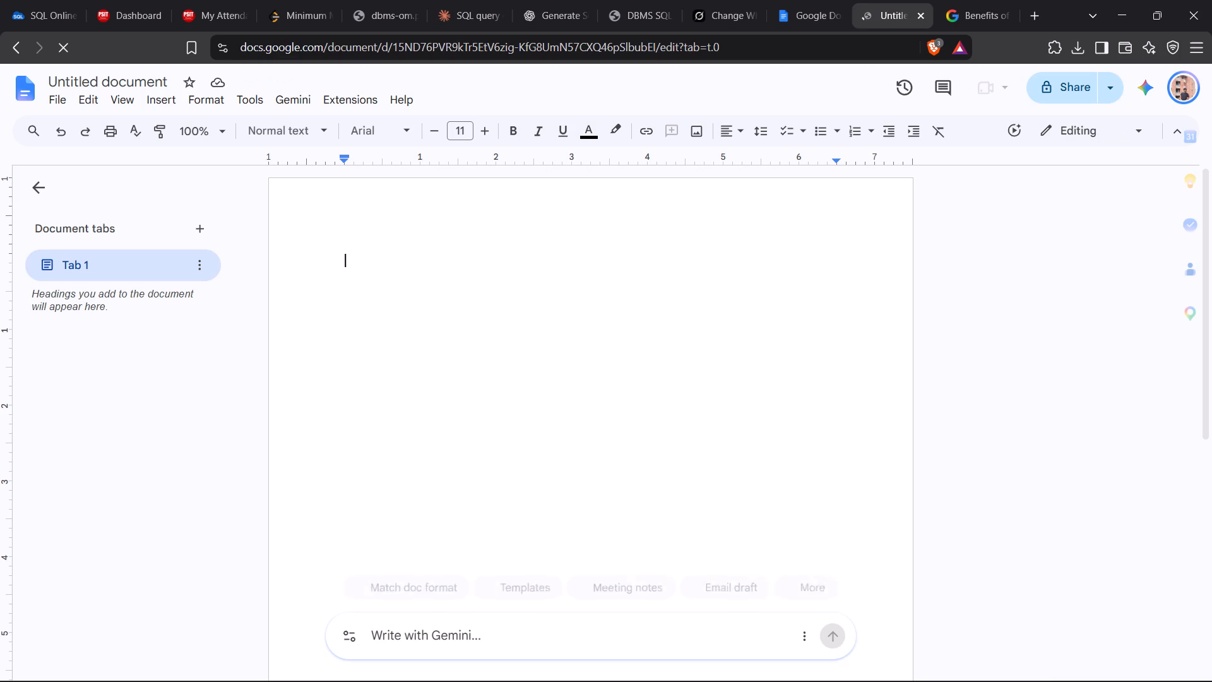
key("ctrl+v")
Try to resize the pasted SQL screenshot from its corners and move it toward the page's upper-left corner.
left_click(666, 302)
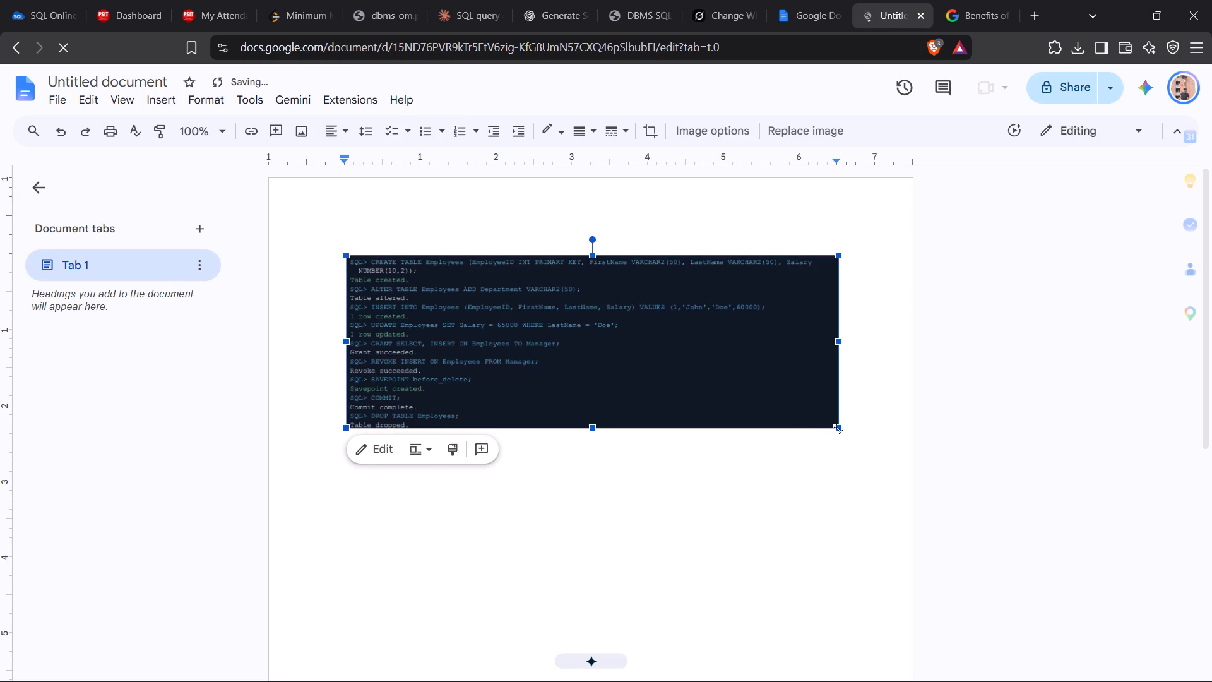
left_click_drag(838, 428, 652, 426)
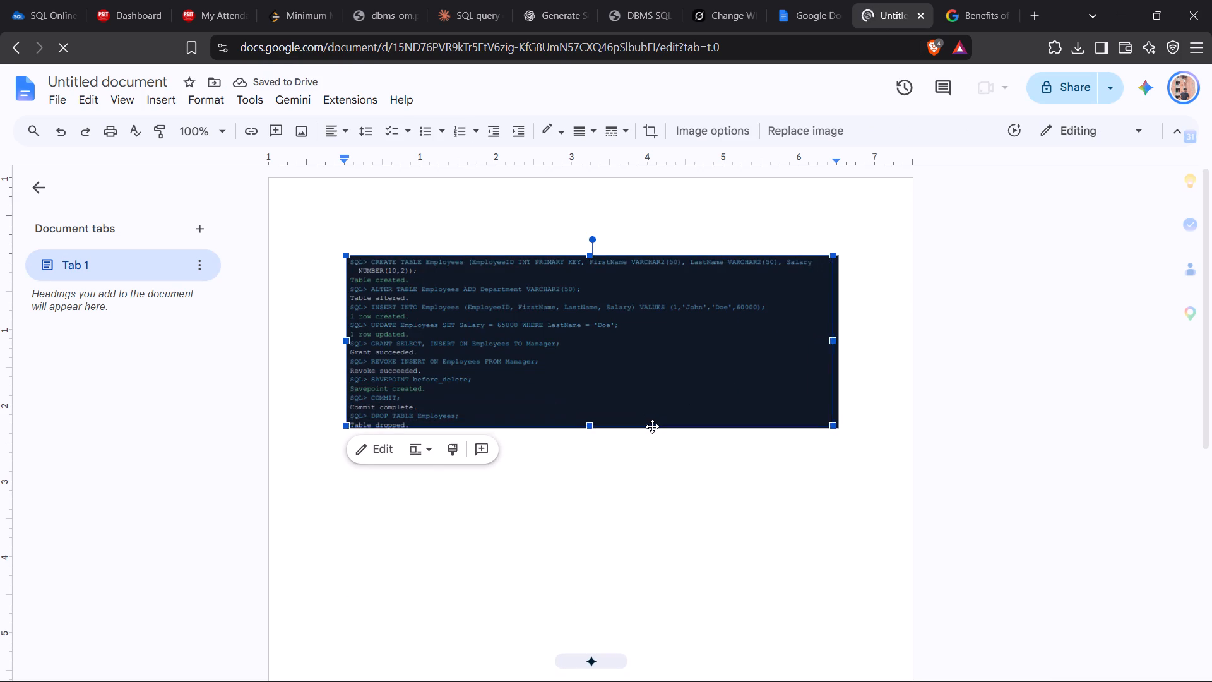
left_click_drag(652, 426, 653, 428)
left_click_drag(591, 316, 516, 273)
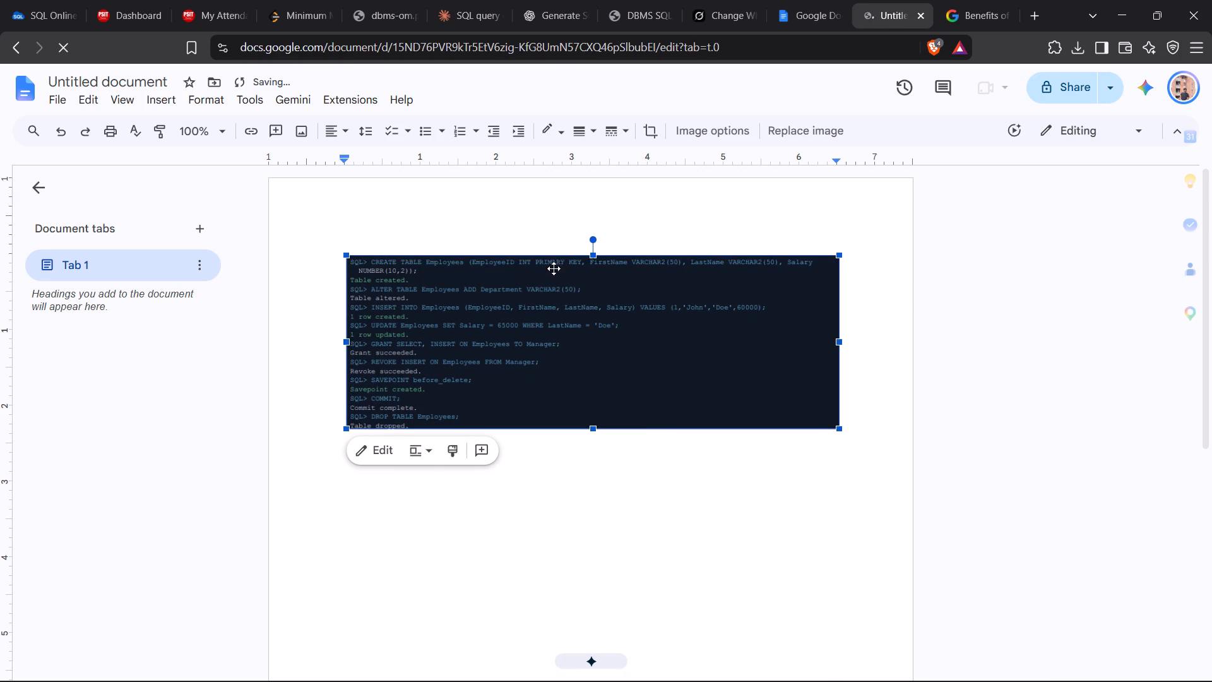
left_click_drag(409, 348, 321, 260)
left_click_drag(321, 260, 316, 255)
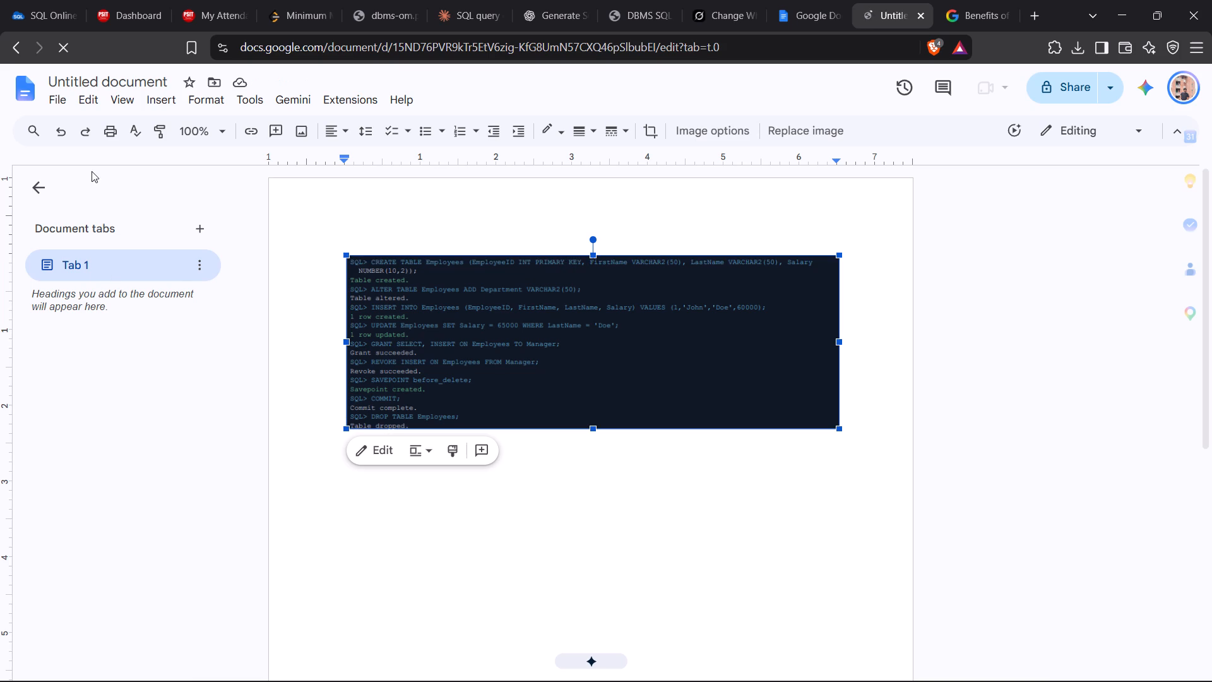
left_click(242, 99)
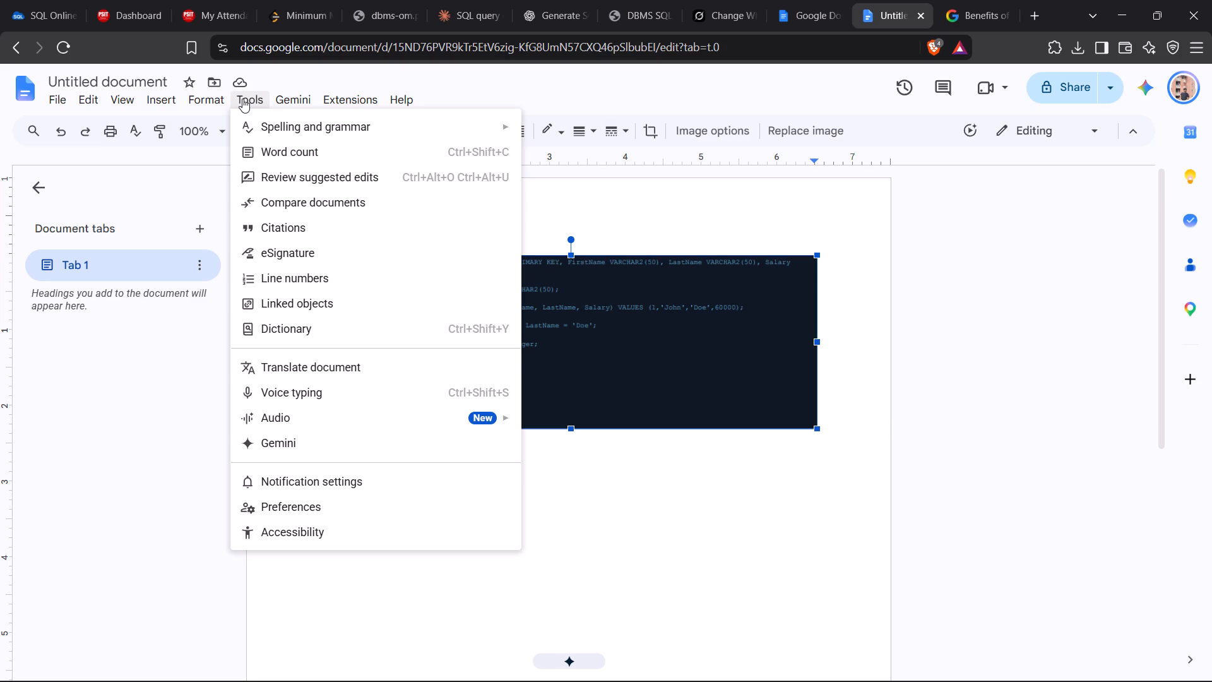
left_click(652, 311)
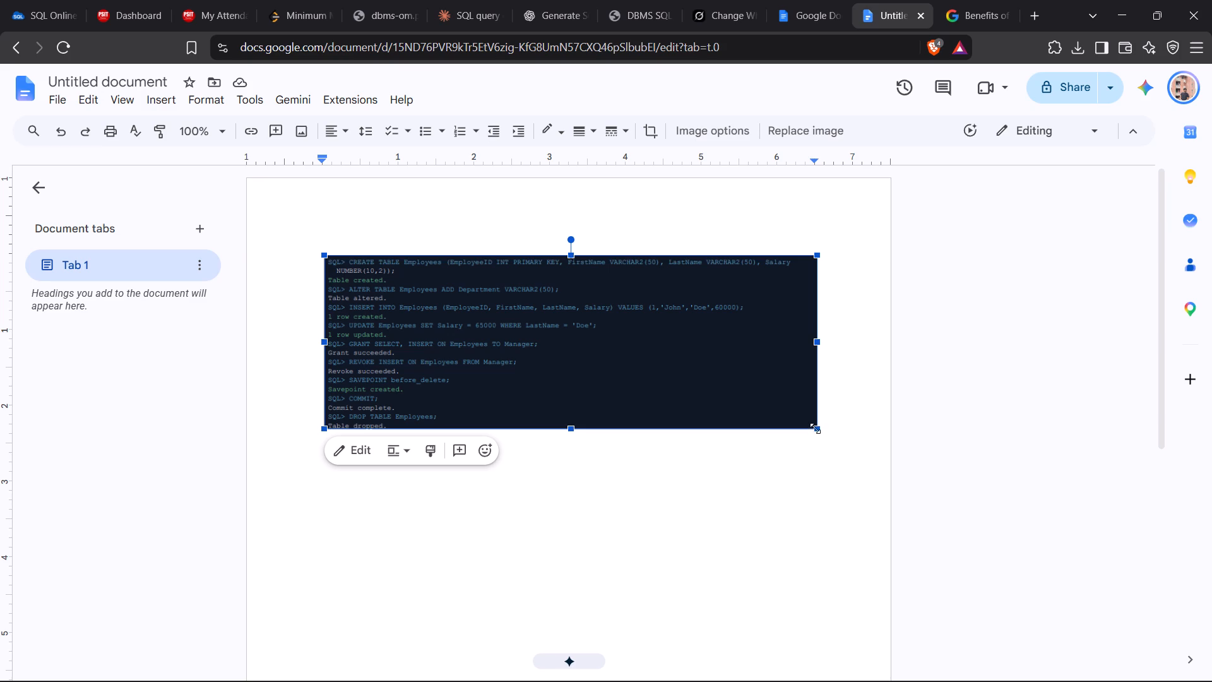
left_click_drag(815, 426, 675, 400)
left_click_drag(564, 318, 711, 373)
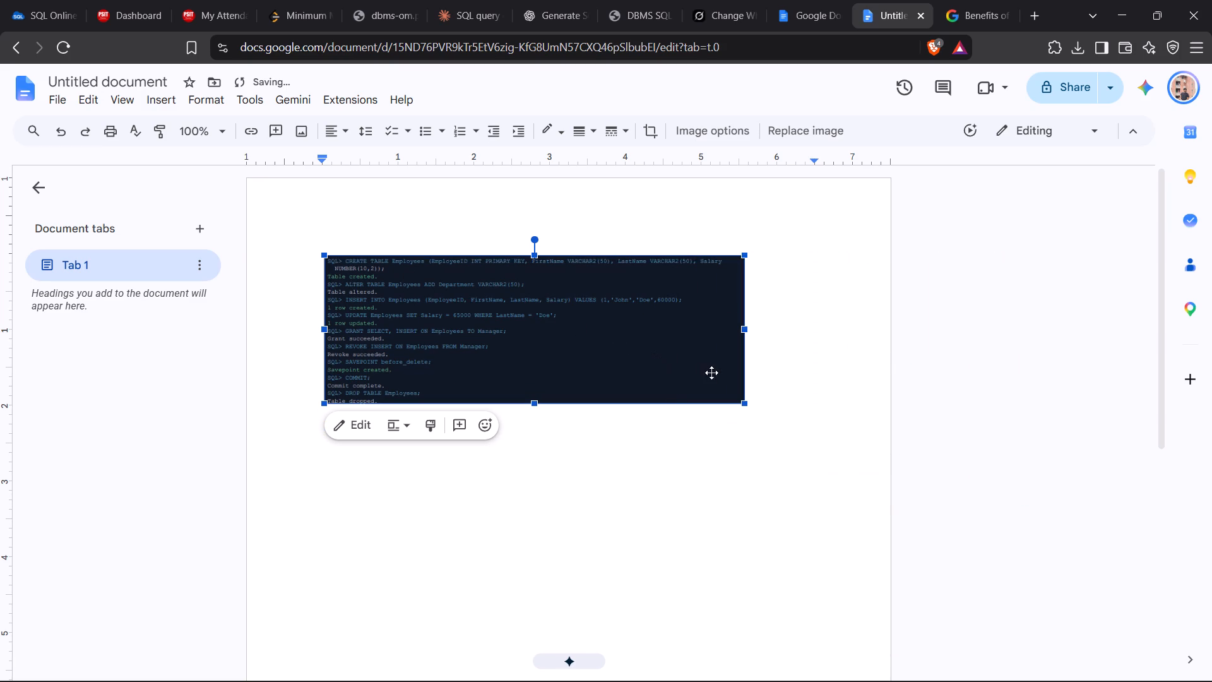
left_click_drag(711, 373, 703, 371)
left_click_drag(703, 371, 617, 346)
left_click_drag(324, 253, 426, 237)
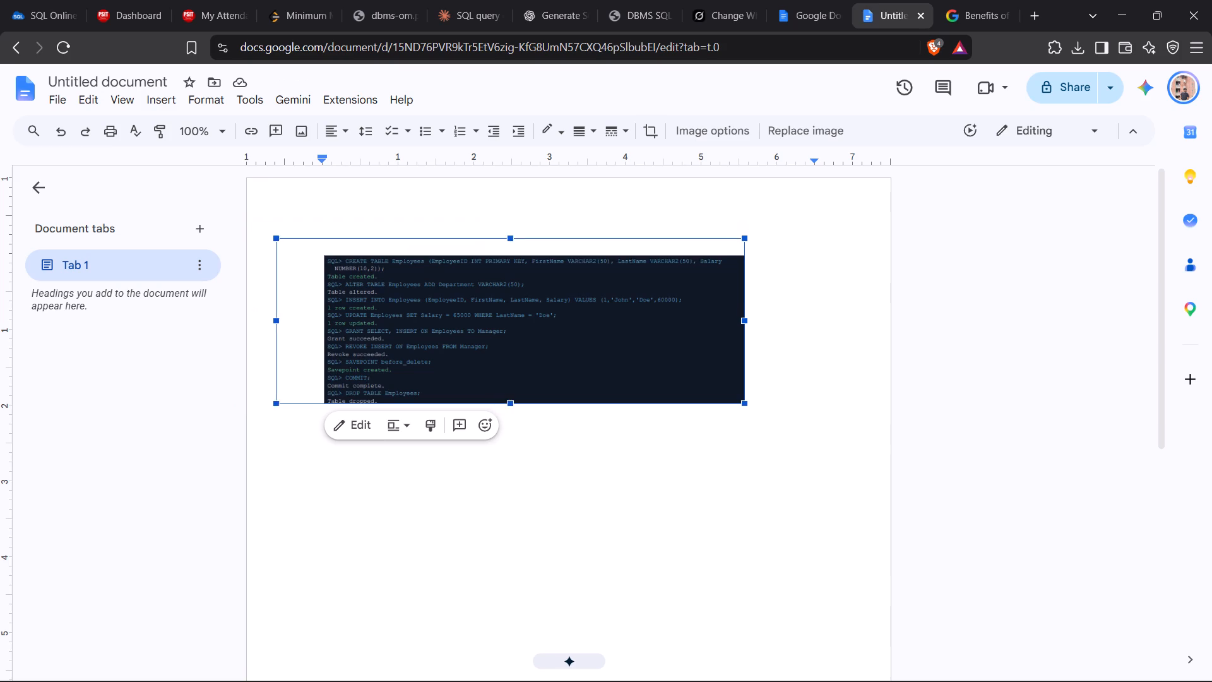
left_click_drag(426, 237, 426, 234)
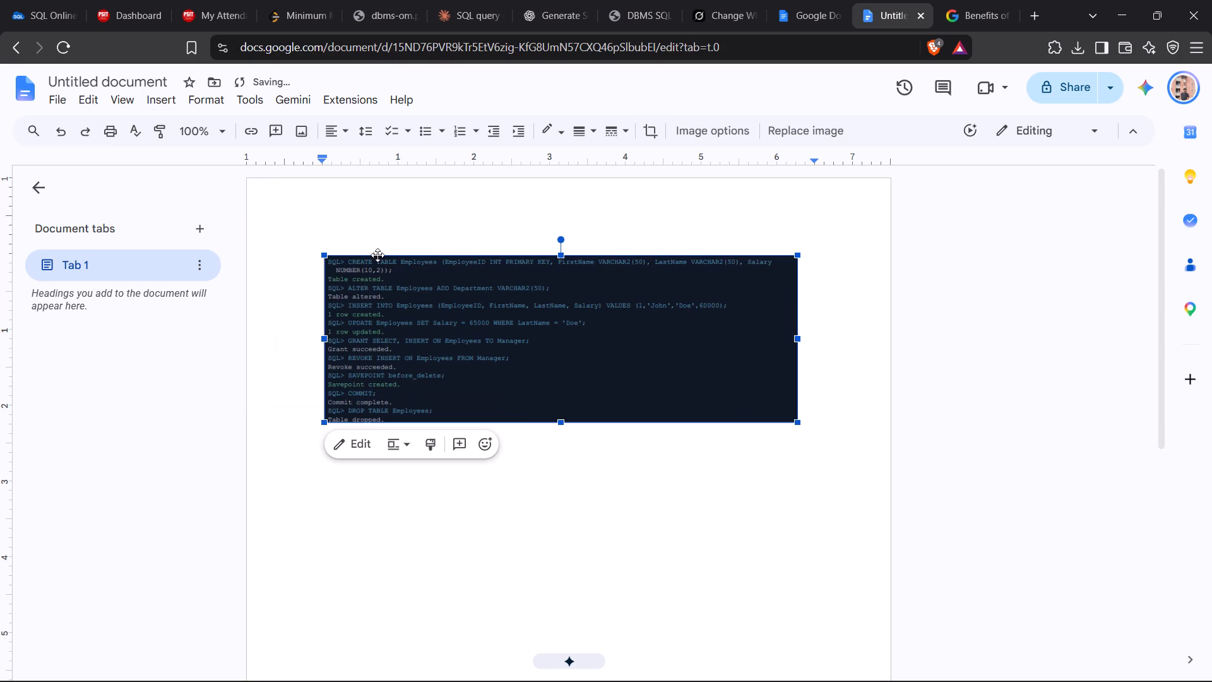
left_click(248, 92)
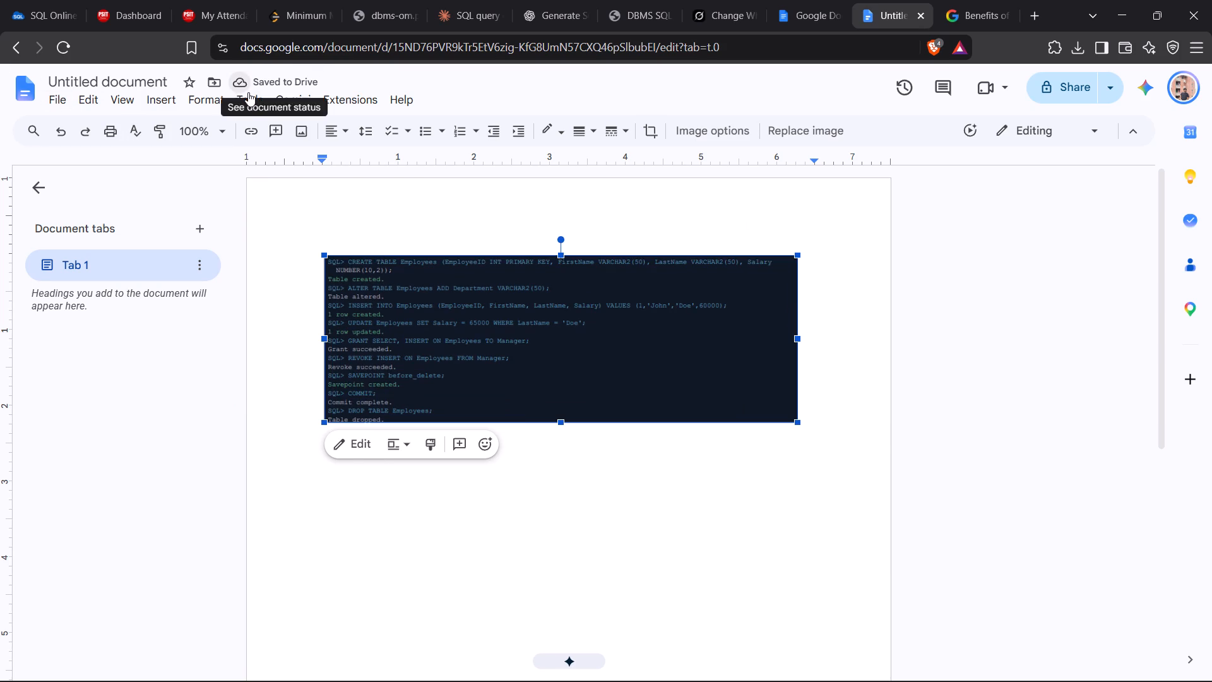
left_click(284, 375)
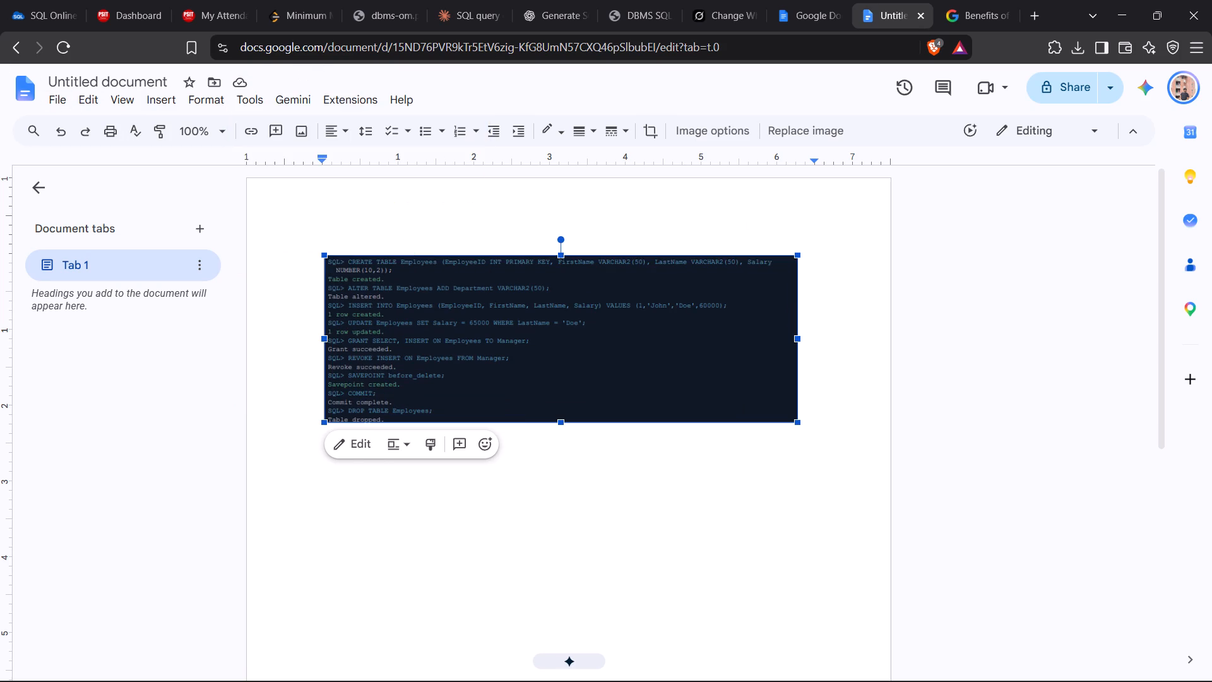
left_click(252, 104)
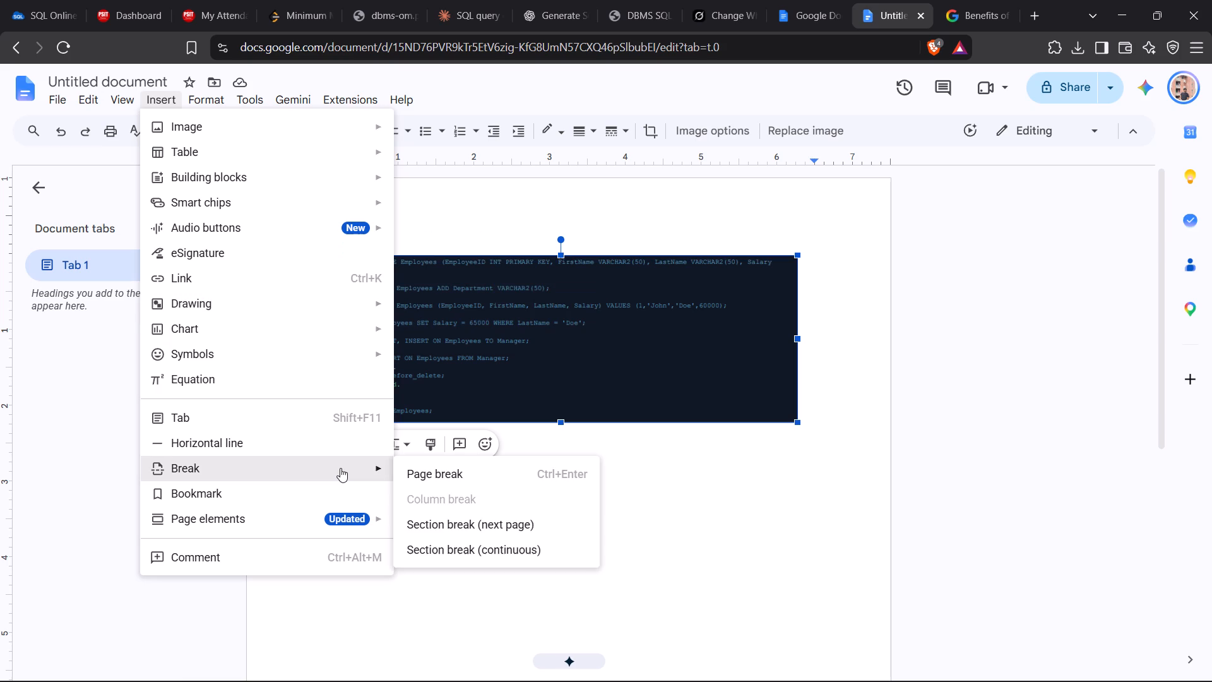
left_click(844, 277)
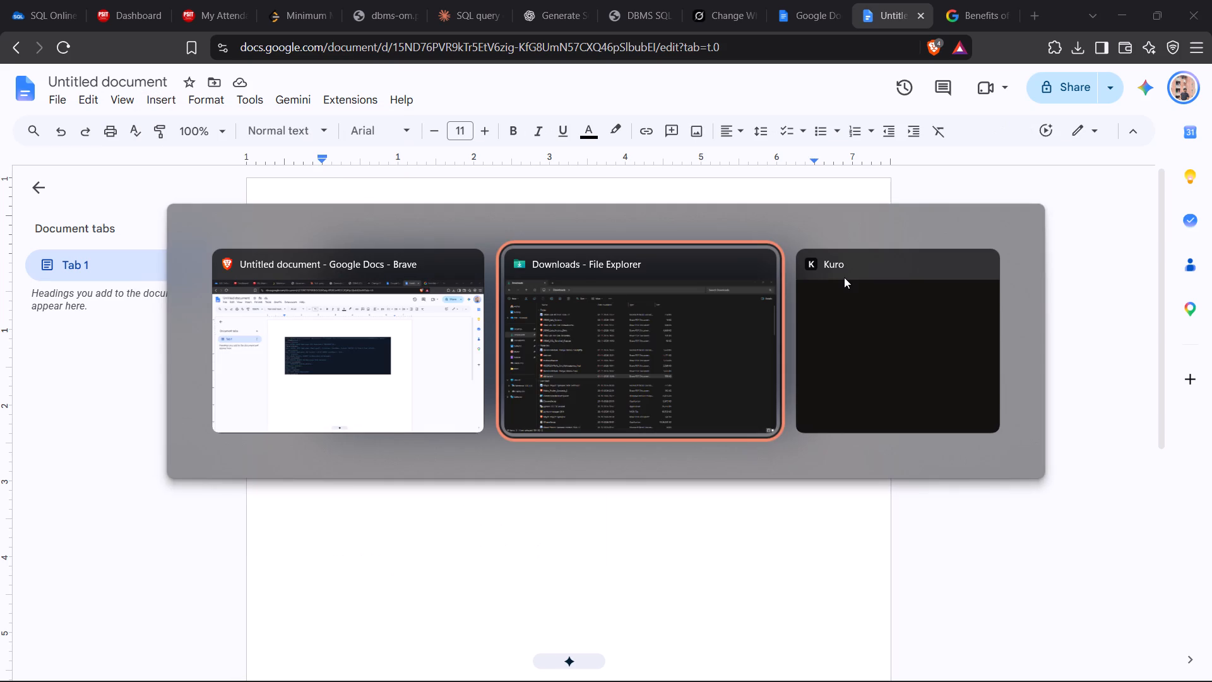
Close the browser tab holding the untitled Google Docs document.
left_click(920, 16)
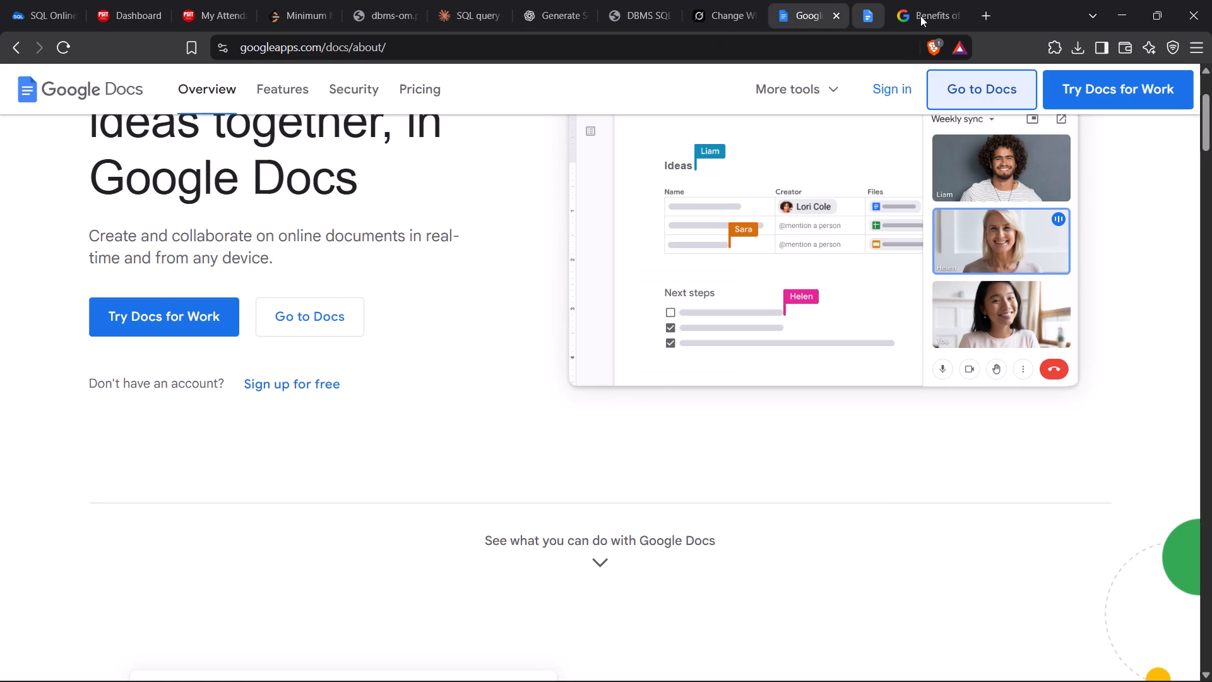
Switch to Microsoft Word and create a blank document.
type("word")
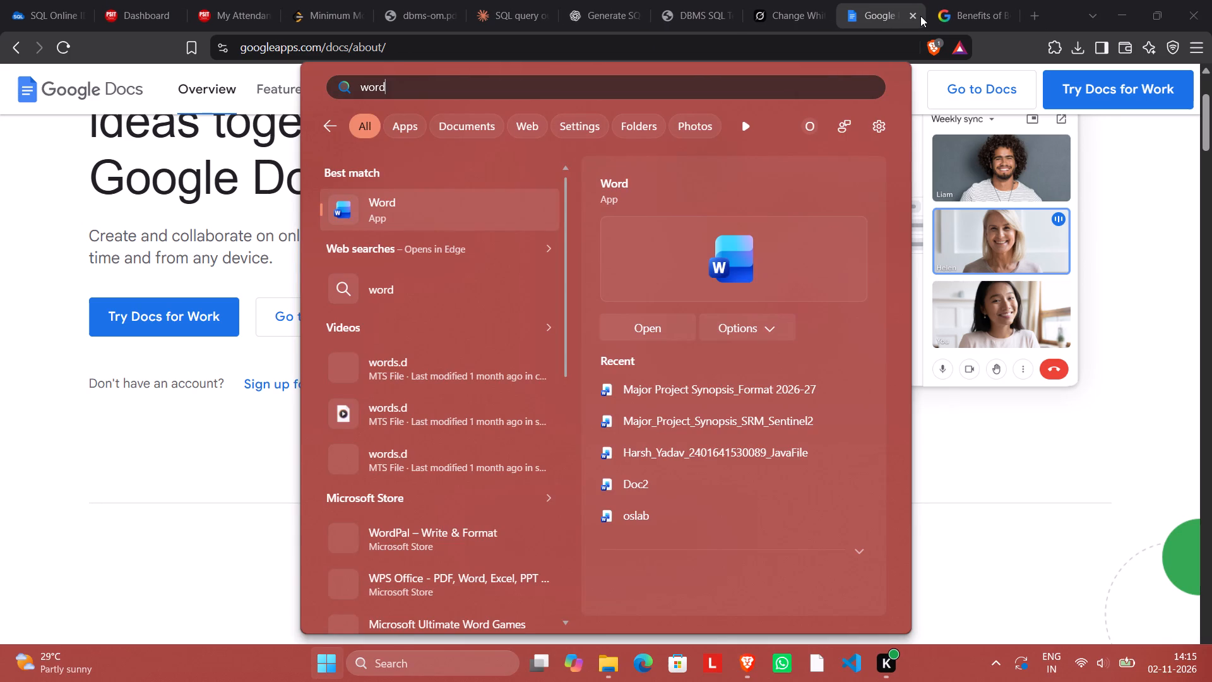
key("Return")
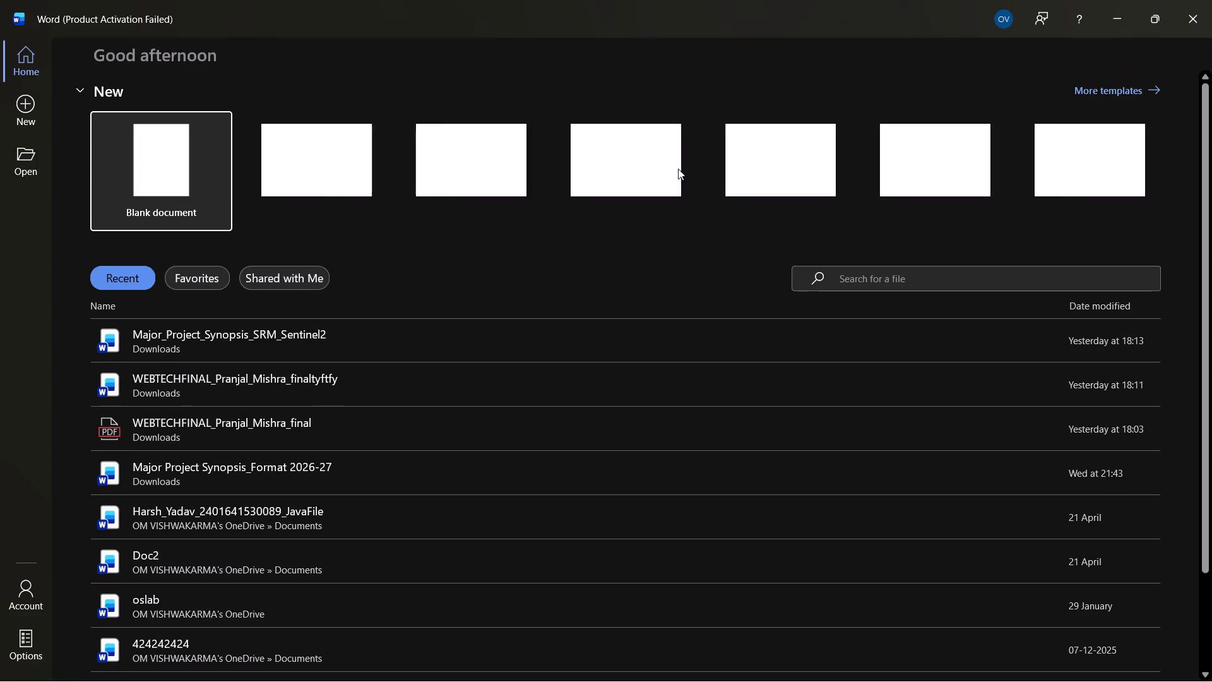
left_click(158, 150)
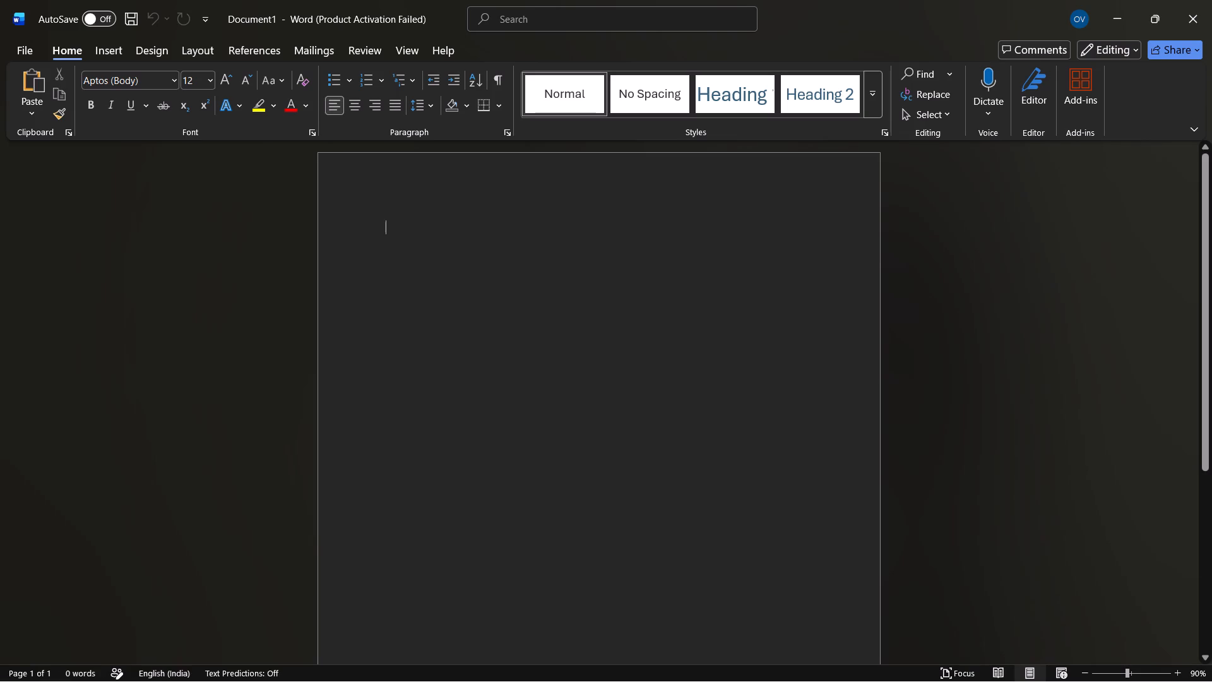
Paste the copied SQL terminal output screenshot into the blank Word document.
key("ctrl+v")
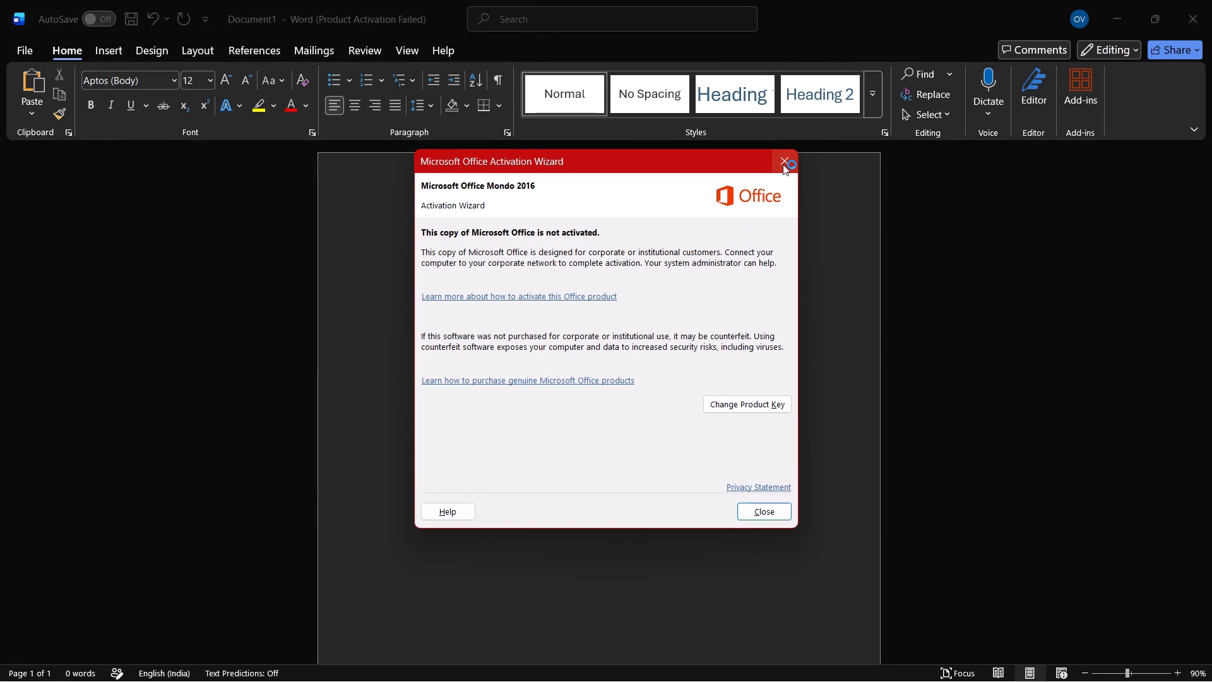
left_click(783, 164)
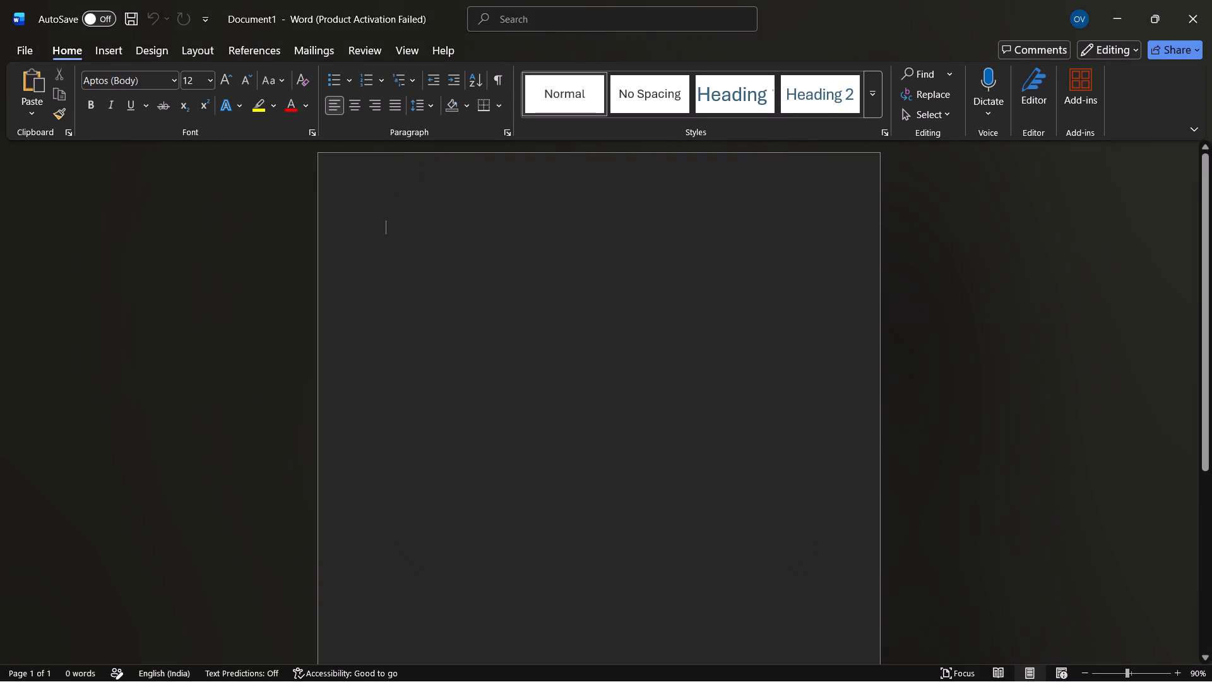
key("ctrl+v")
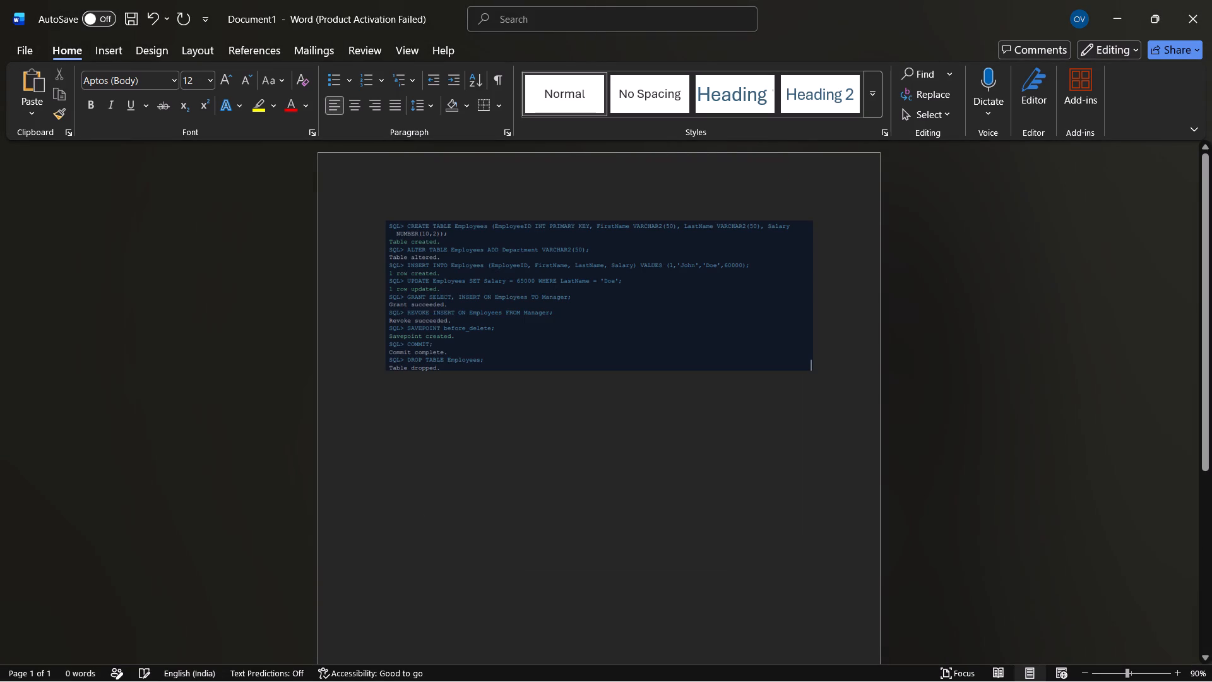
Set the pasted SQL screenshot's text wrapping to Top and Bottom.
left_click(685, 267)
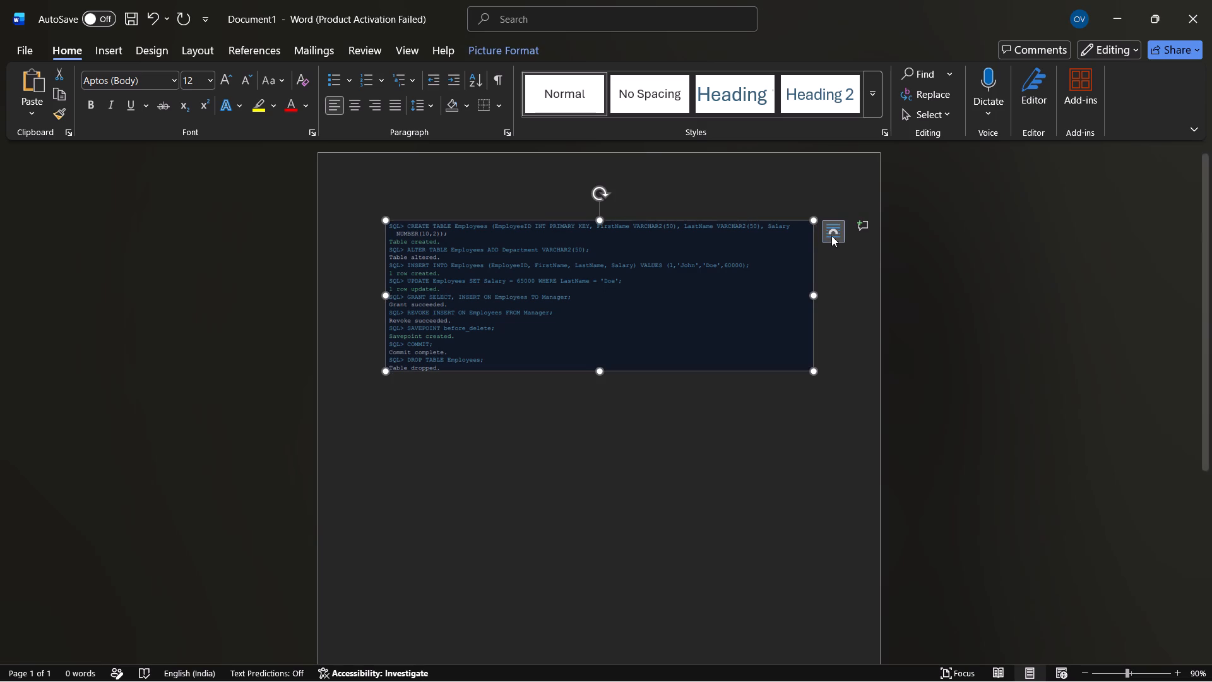
left_click(831, 234)
left_click(877, 295)
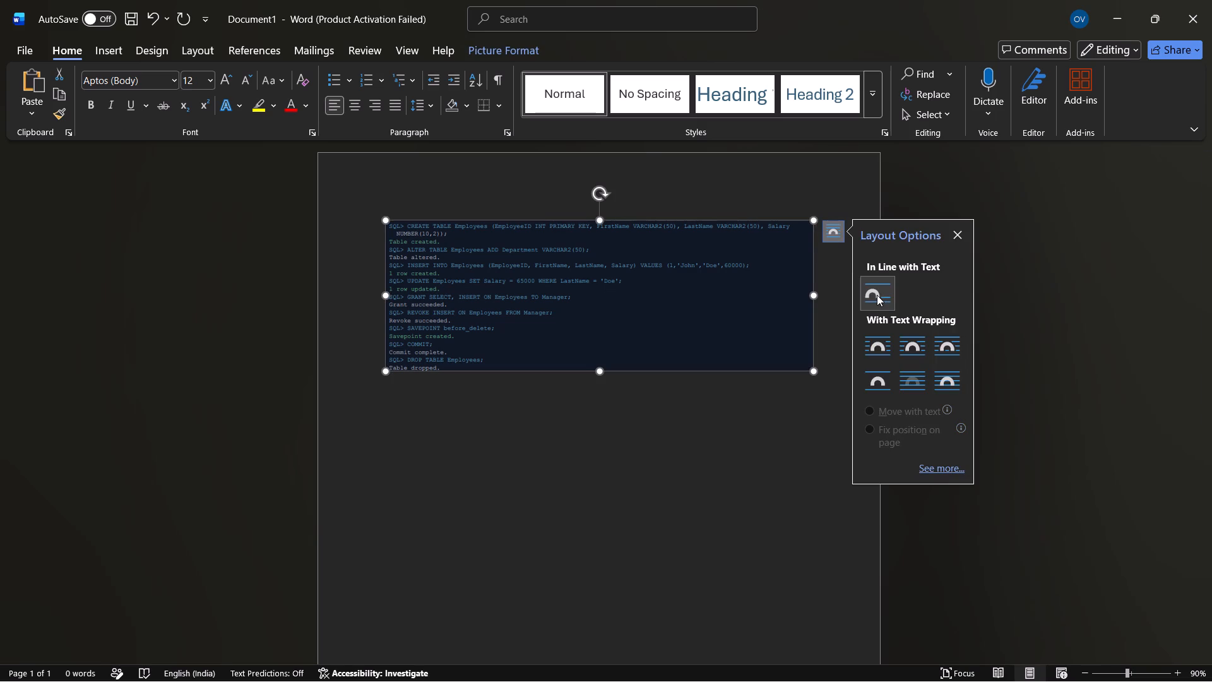
left_click(880, 379)
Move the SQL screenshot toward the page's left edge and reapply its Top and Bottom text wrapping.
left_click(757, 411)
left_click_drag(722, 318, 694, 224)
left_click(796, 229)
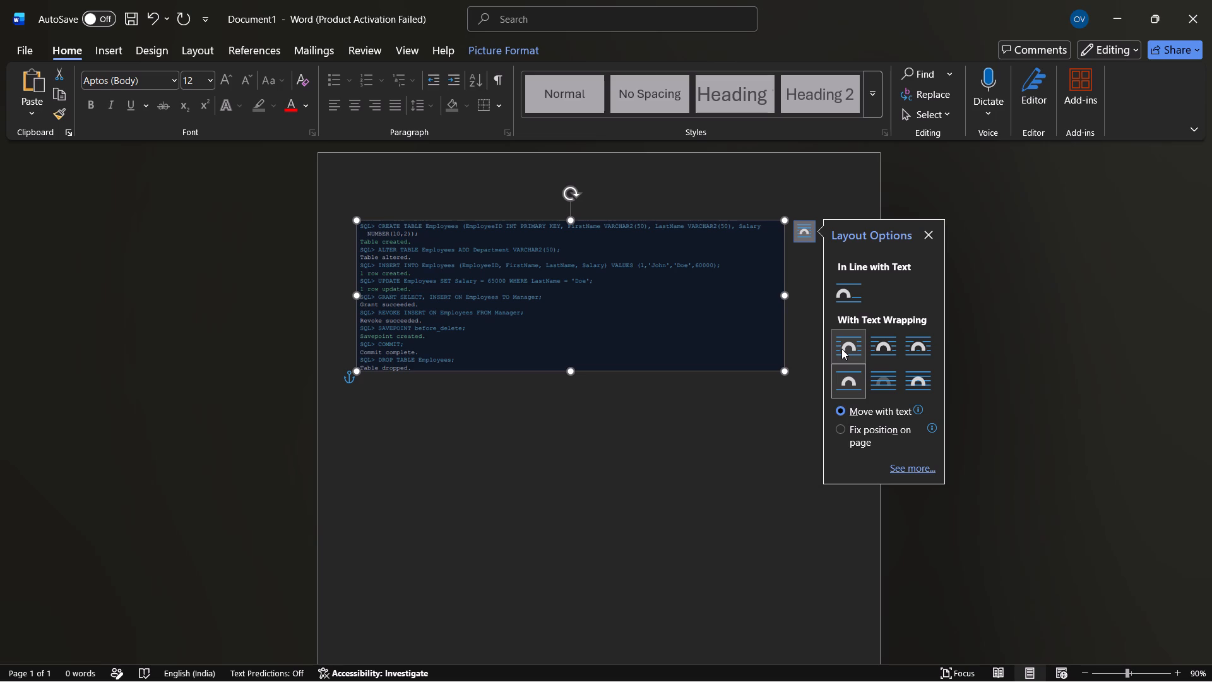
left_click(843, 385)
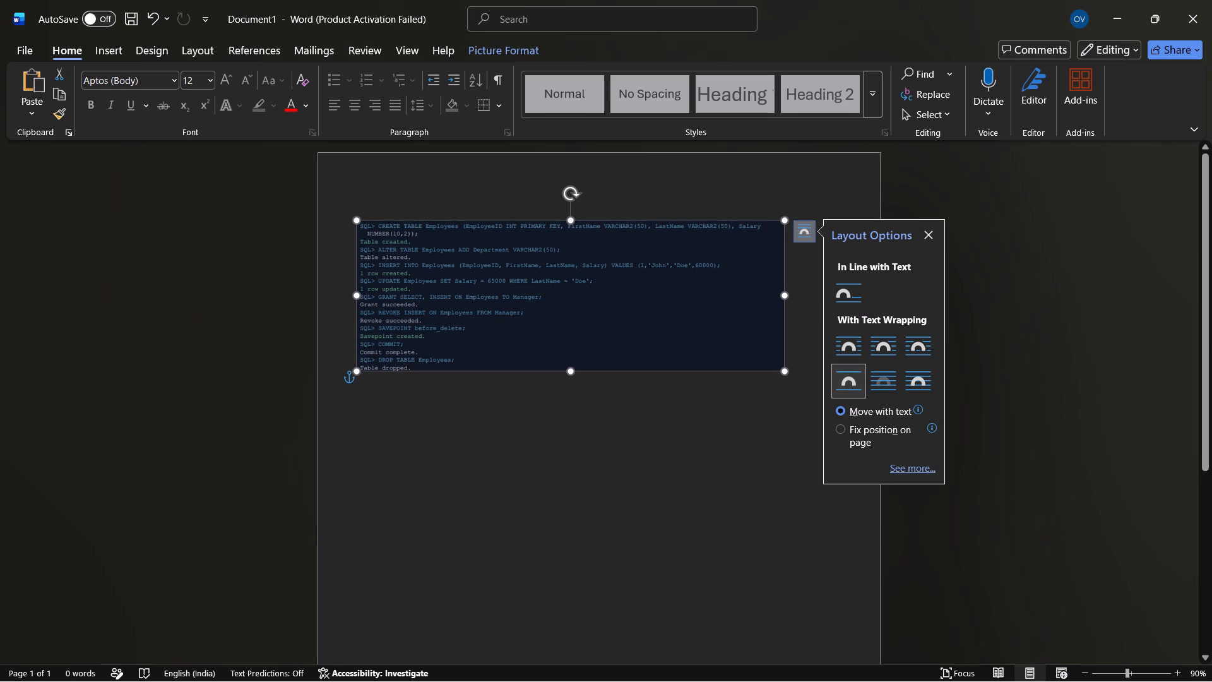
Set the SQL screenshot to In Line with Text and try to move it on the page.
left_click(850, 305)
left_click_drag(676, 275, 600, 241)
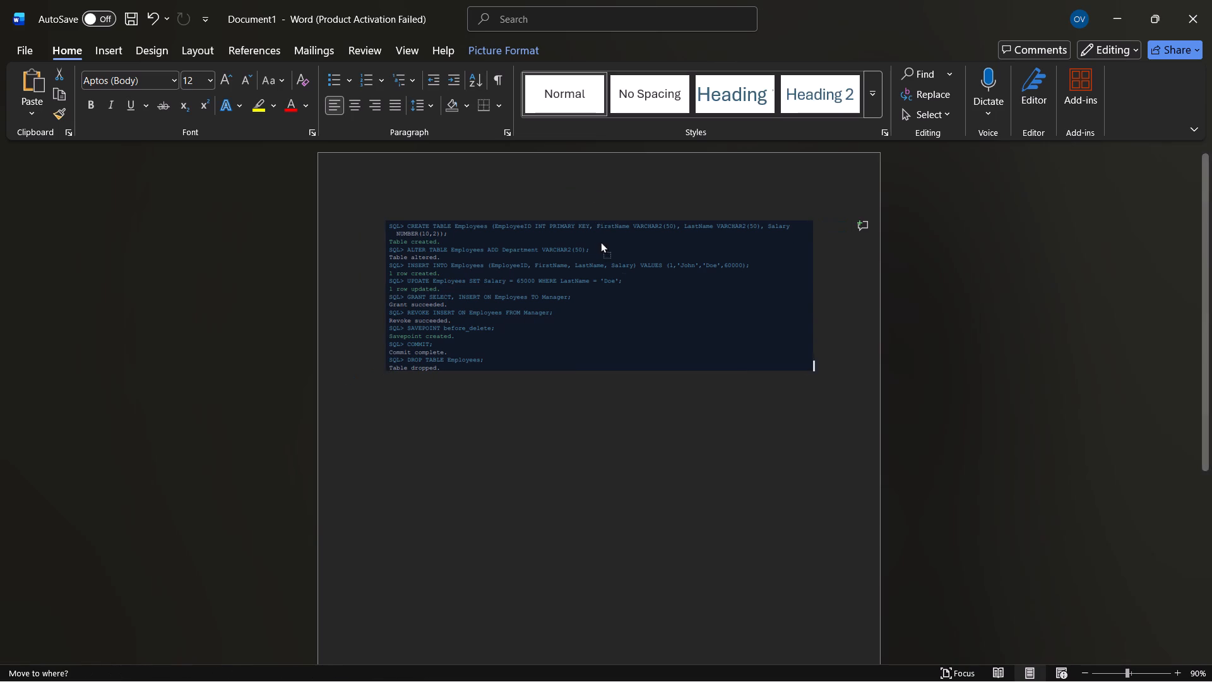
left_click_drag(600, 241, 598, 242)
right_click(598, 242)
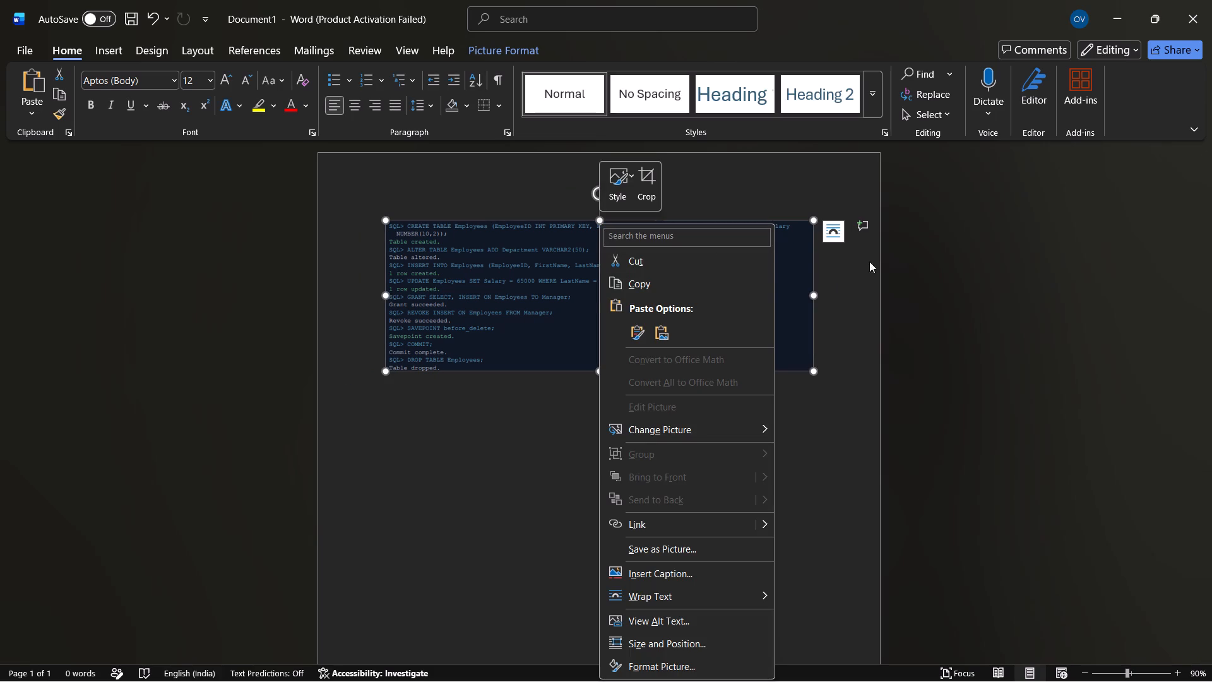
Set the SQL screenshot's text wrapping to Square.
left_click(857, 232)
left_click(843, 229)
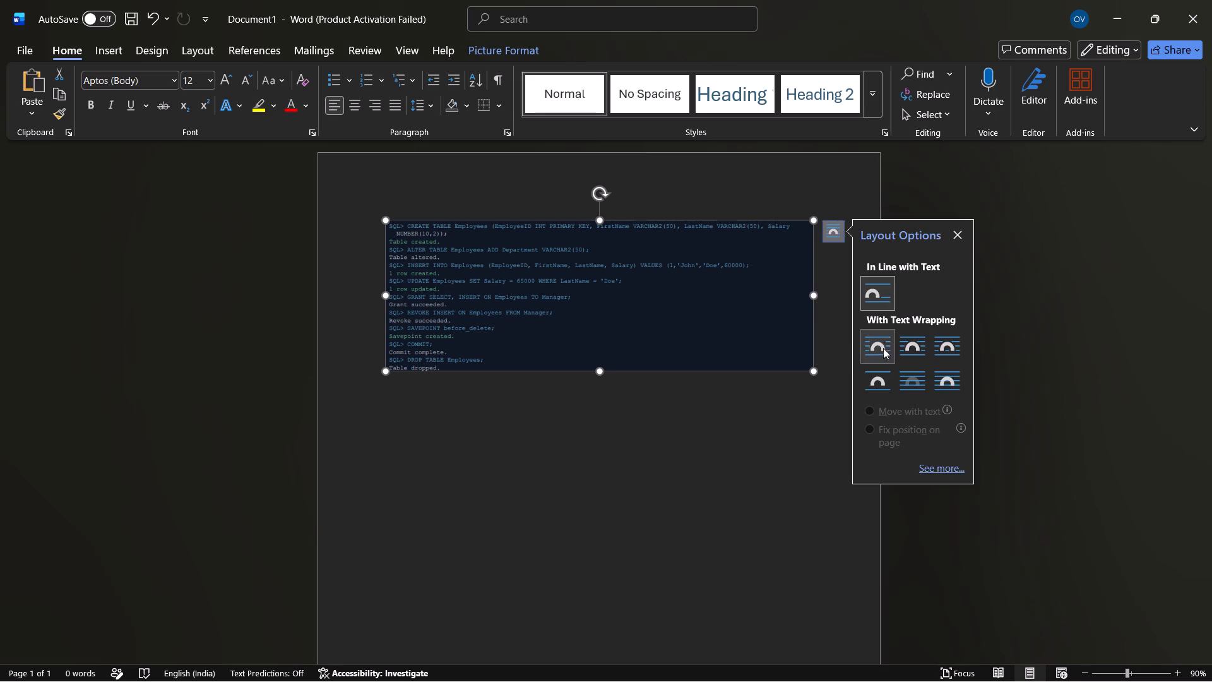
left_click(884, 361)
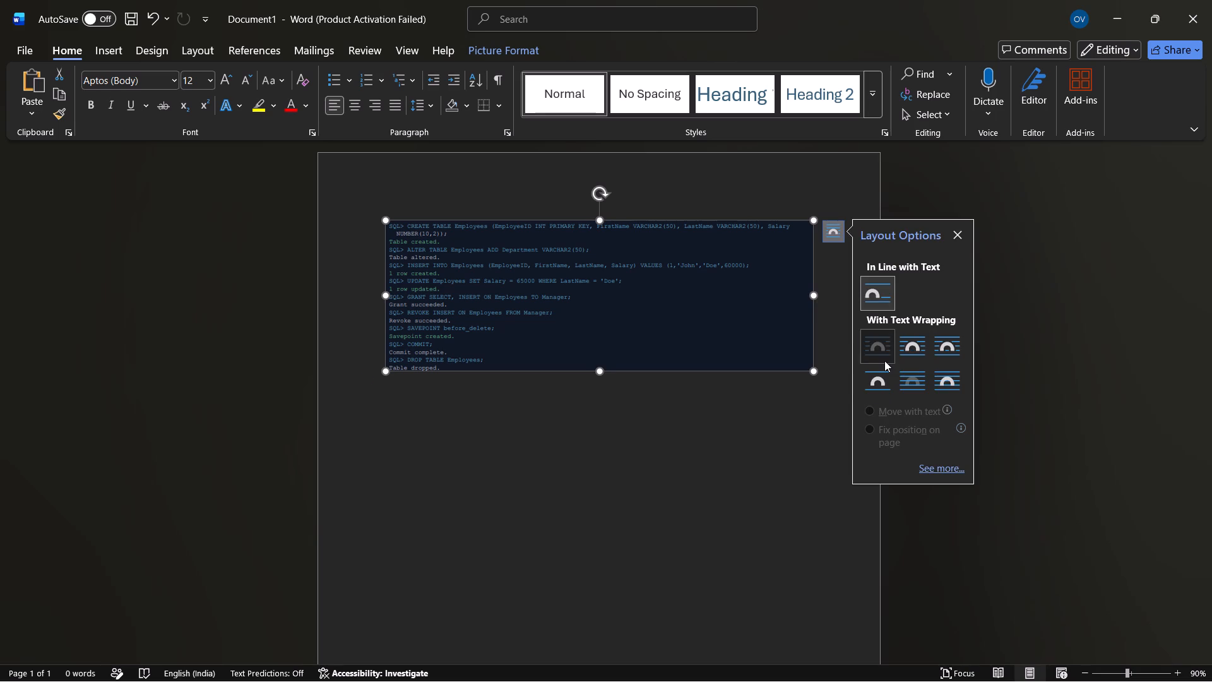
left_click(881, 409)
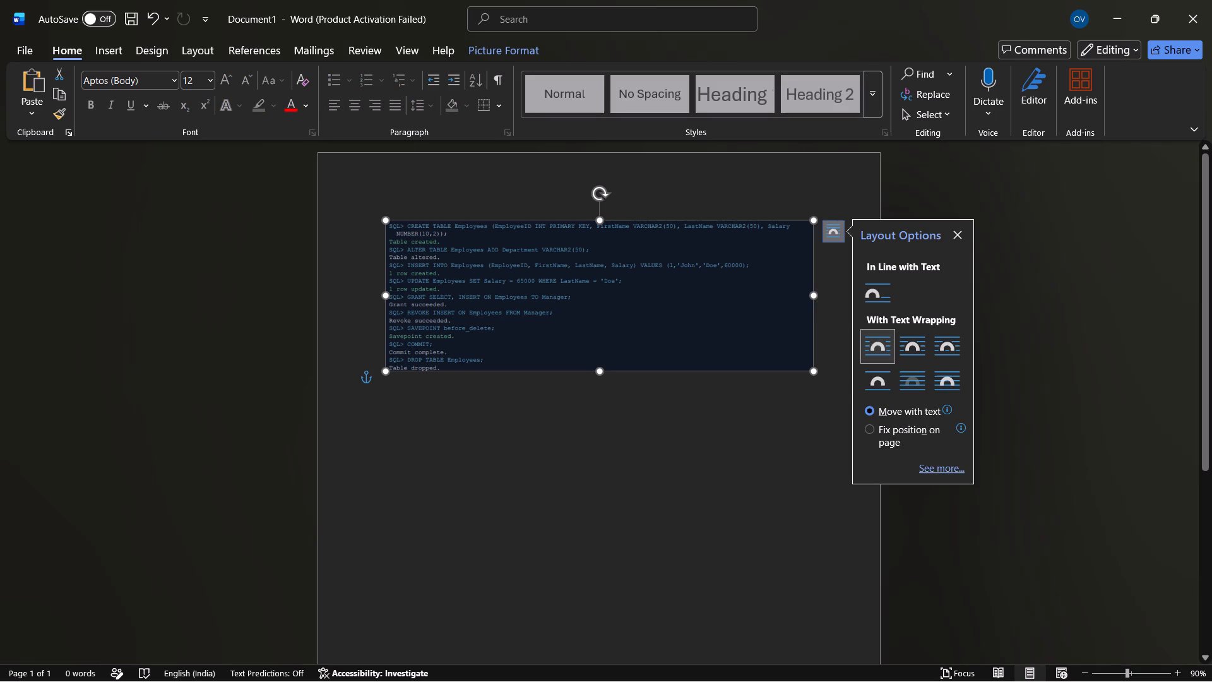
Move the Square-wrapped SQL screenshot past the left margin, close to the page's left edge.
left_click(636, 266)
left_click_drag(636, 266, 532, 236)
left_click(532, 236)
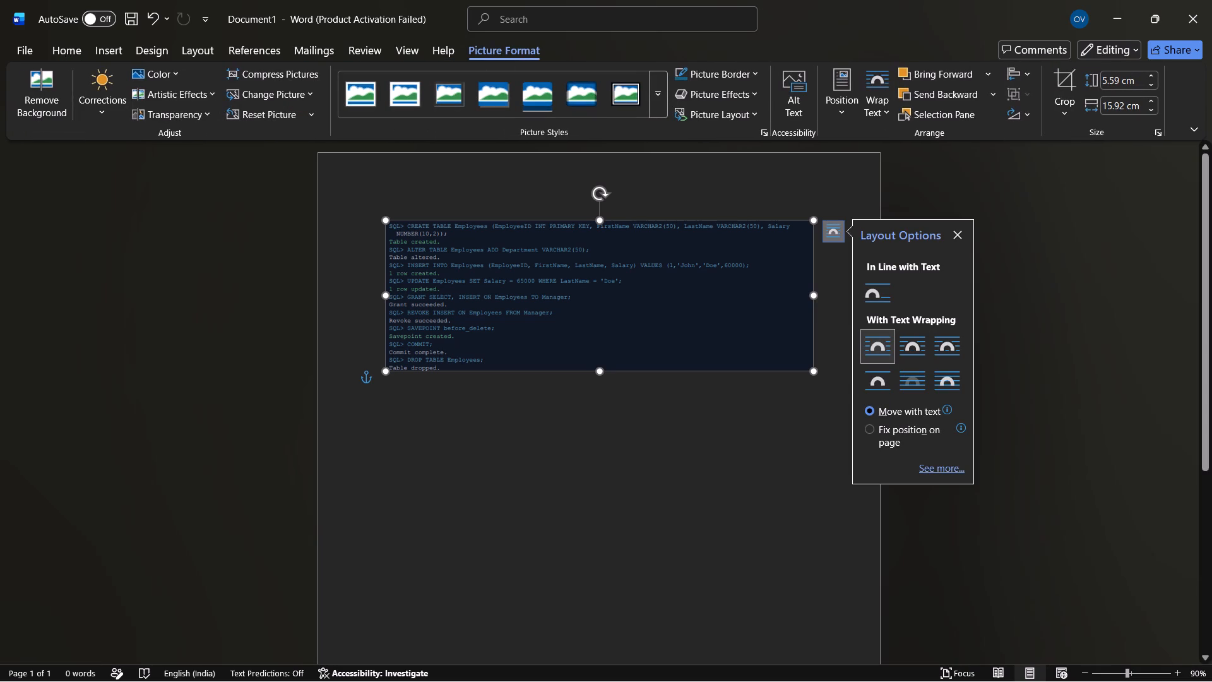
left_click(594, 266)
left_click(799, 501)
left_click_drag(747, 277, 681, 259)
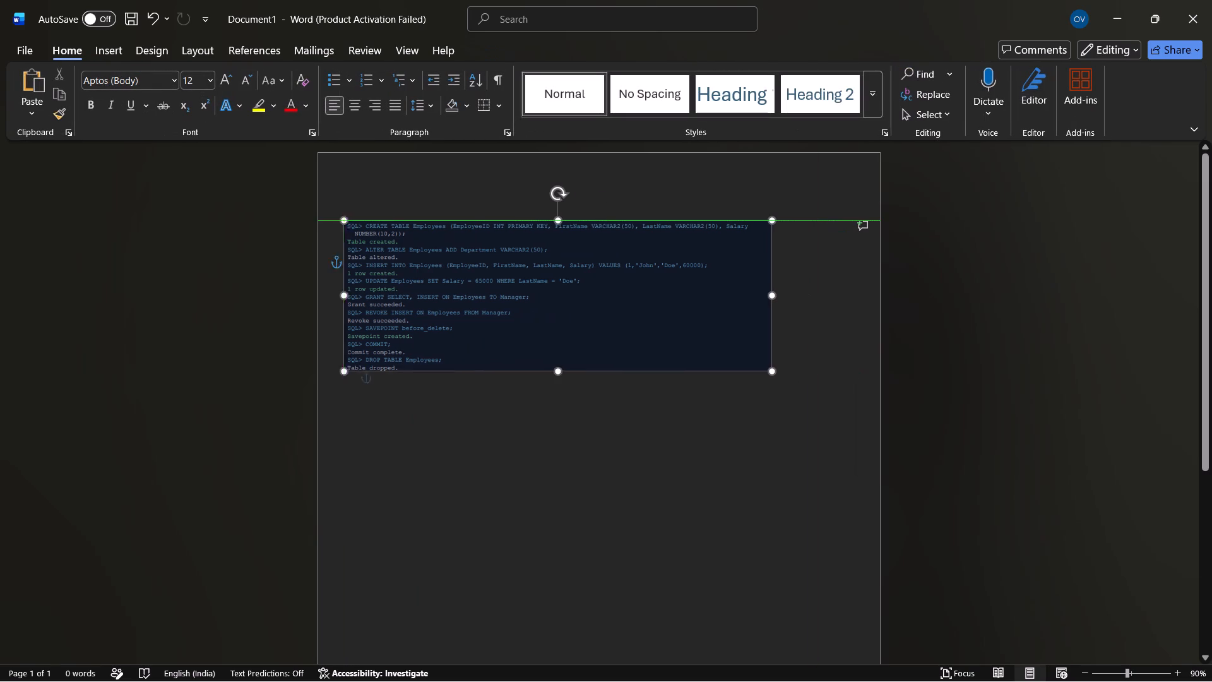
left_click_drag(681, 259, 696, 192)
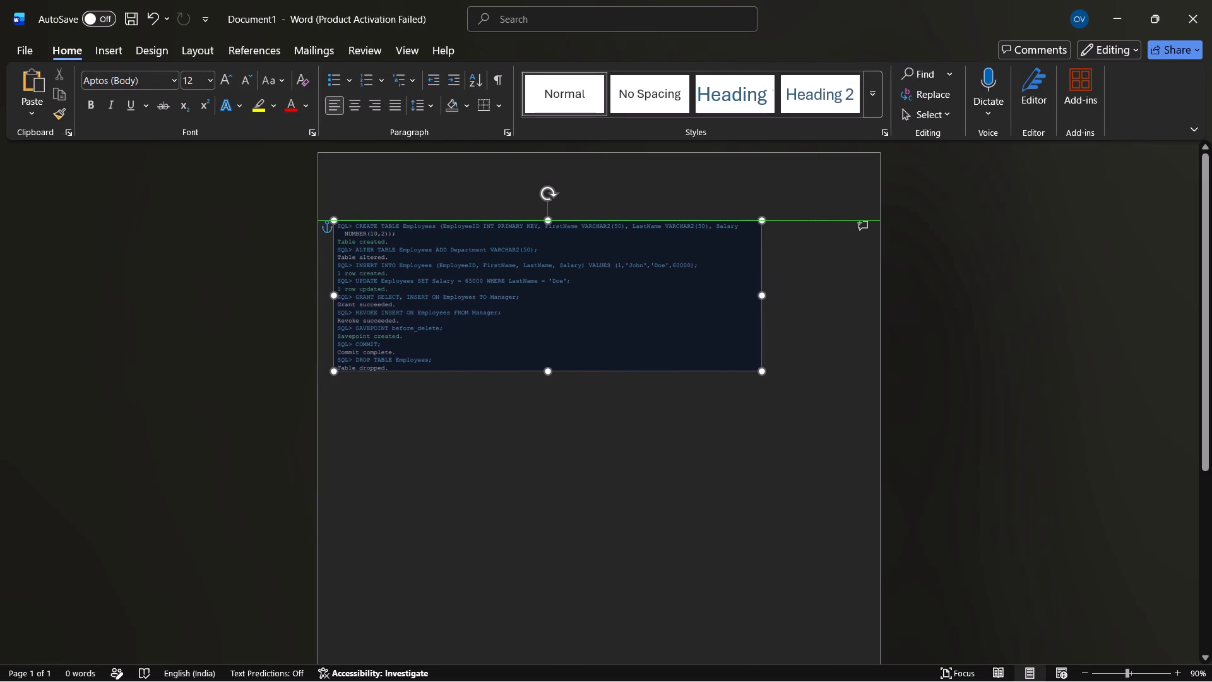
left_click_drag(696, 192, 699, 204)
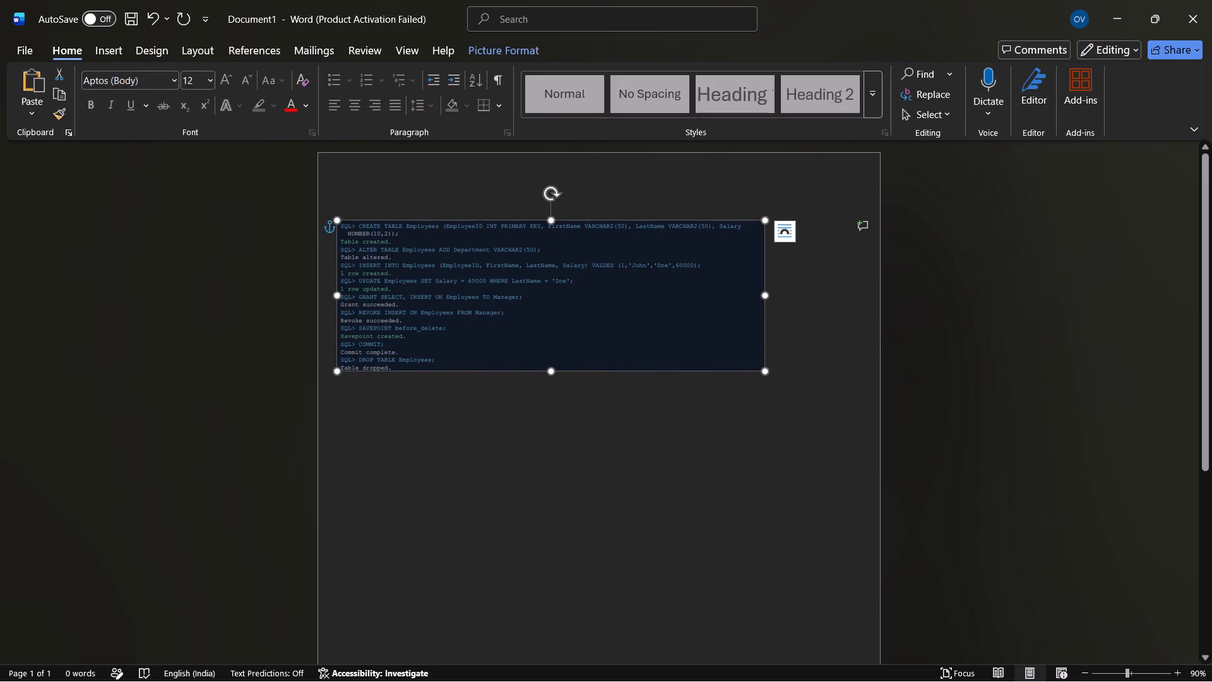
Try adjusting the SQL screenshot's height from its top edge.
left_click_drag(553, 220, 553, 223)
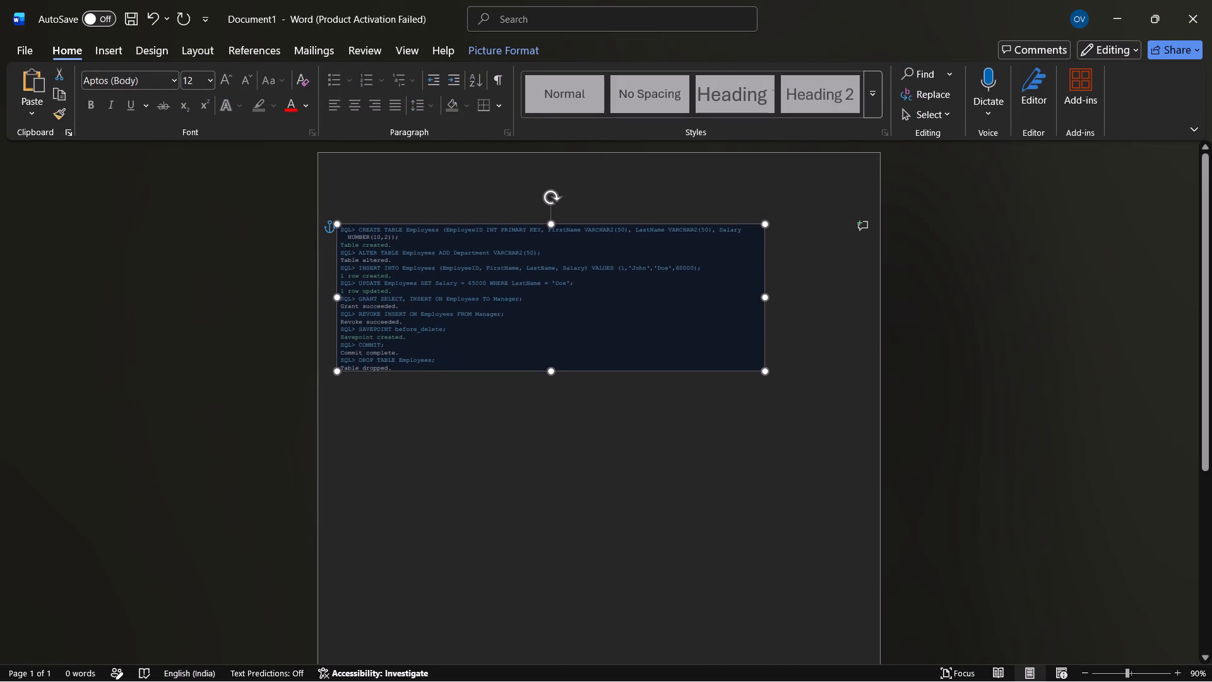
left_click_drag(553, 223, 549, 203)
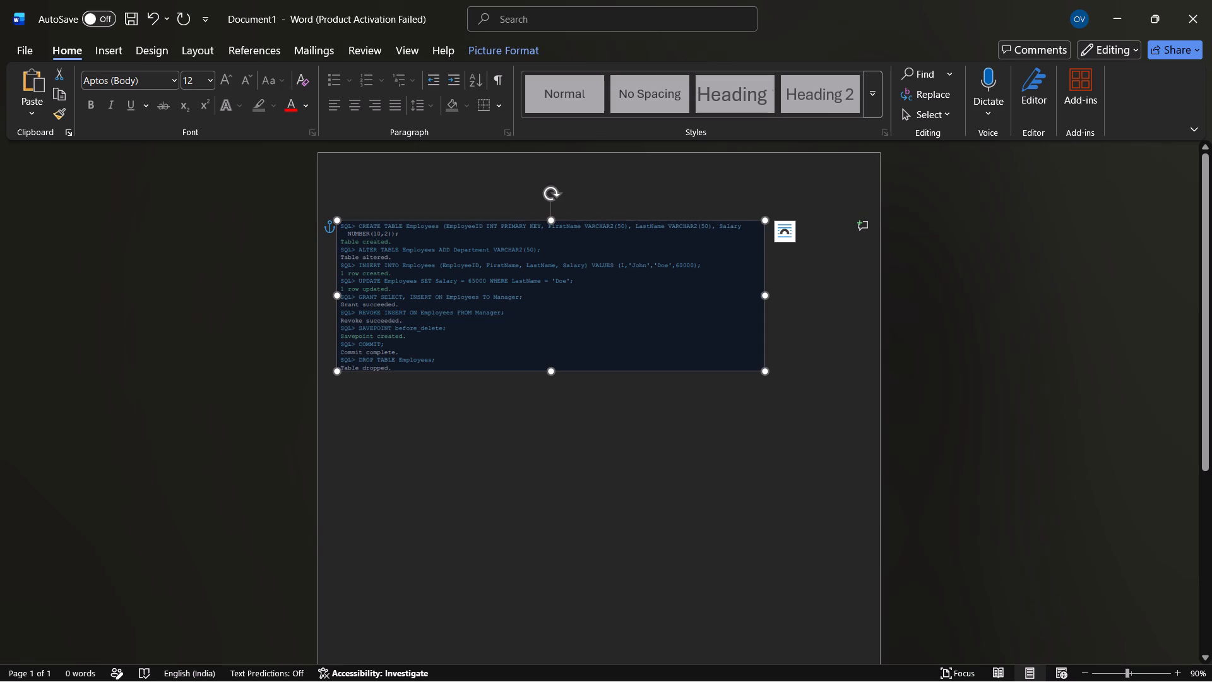
Reposition the SQL screenshot along the top margin, almost horizontally centred and just left of the page's centre line.
left_click_drag(569, 294, 554, 238)
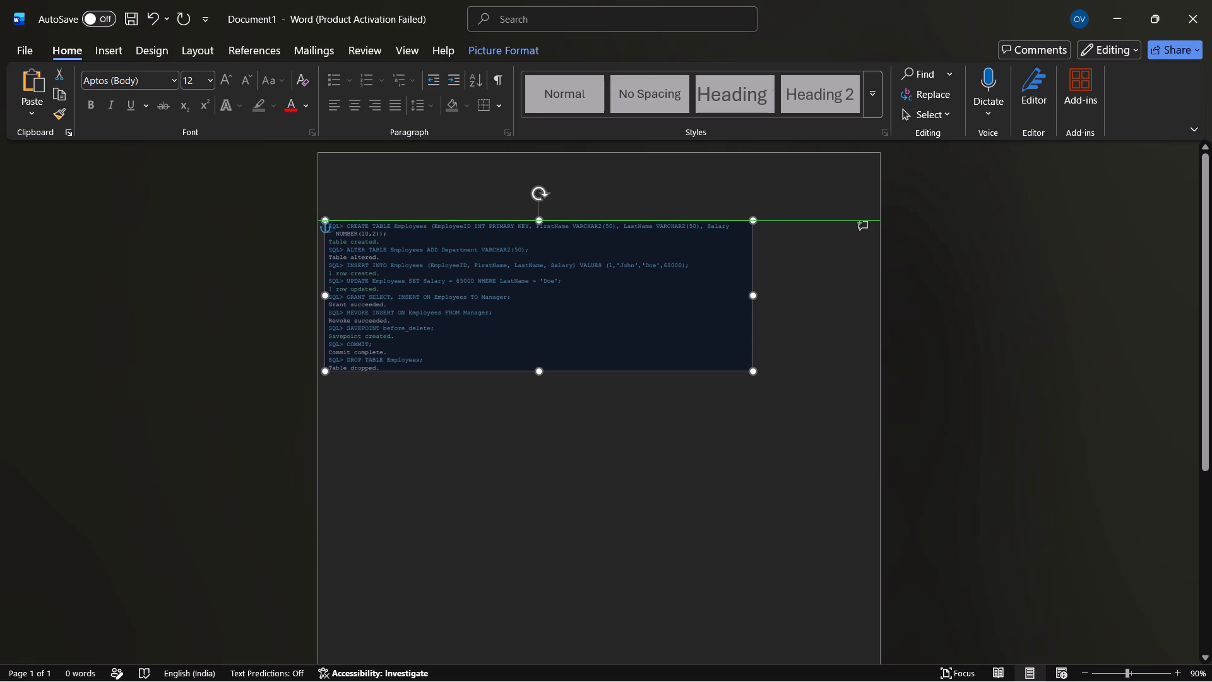
left_click_drag(554, 238, 627, 228)
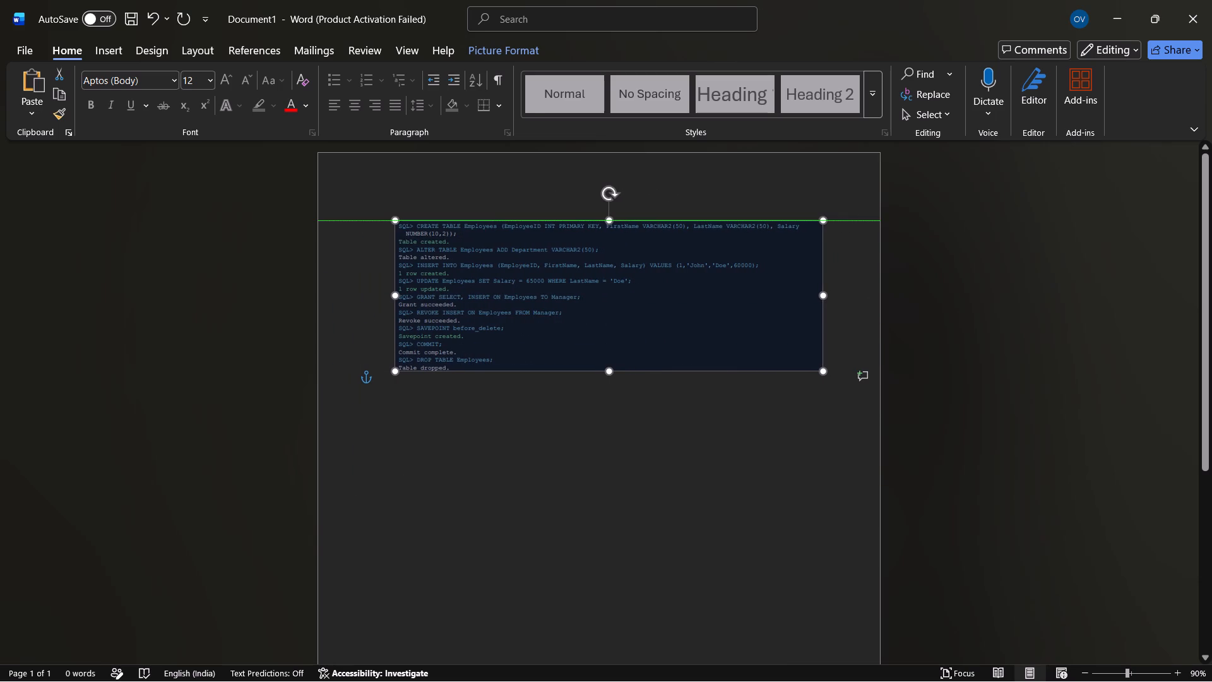
left_click_drag(627, 228, 627, 224)
left_click_drag(627, 224, 636, 224)
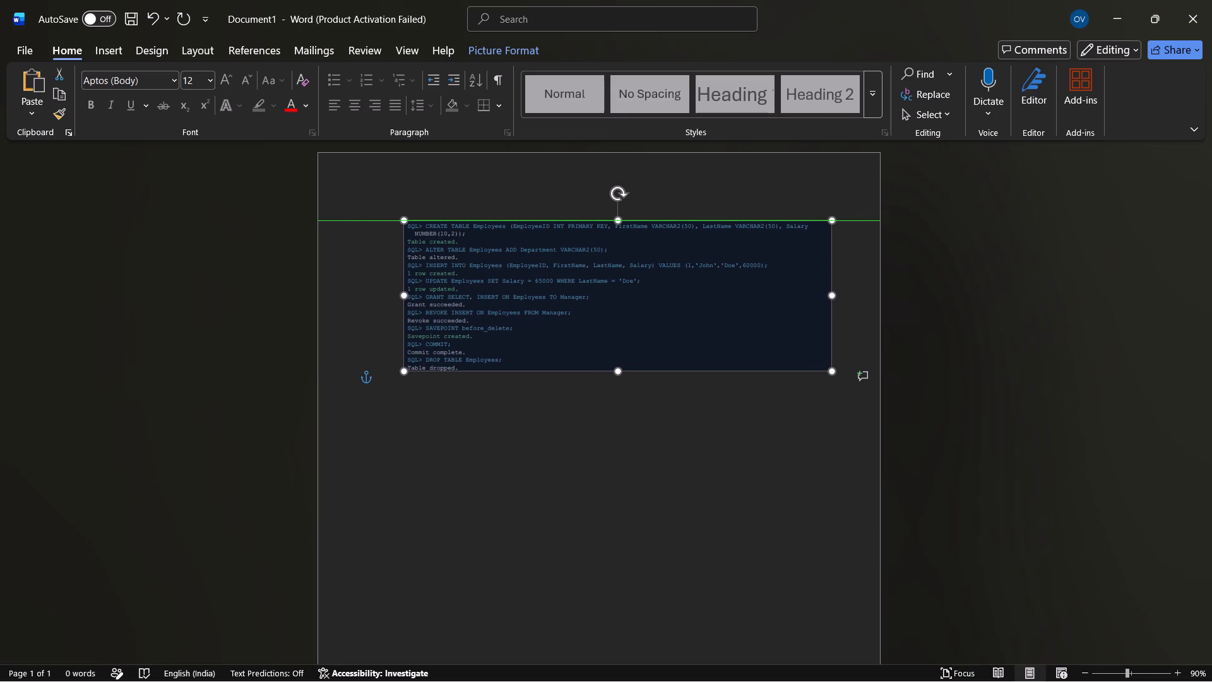
left_click_drag(636, 224, 610, 211)
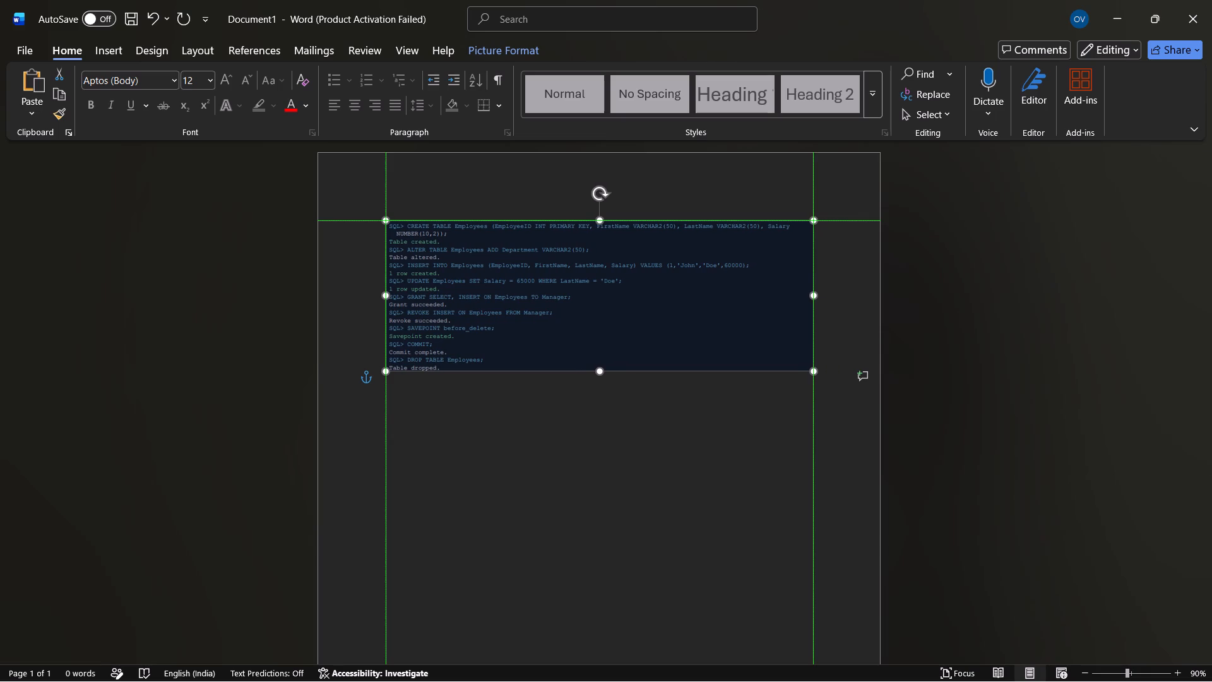
left_click_drag(610, 211, 612, 220)
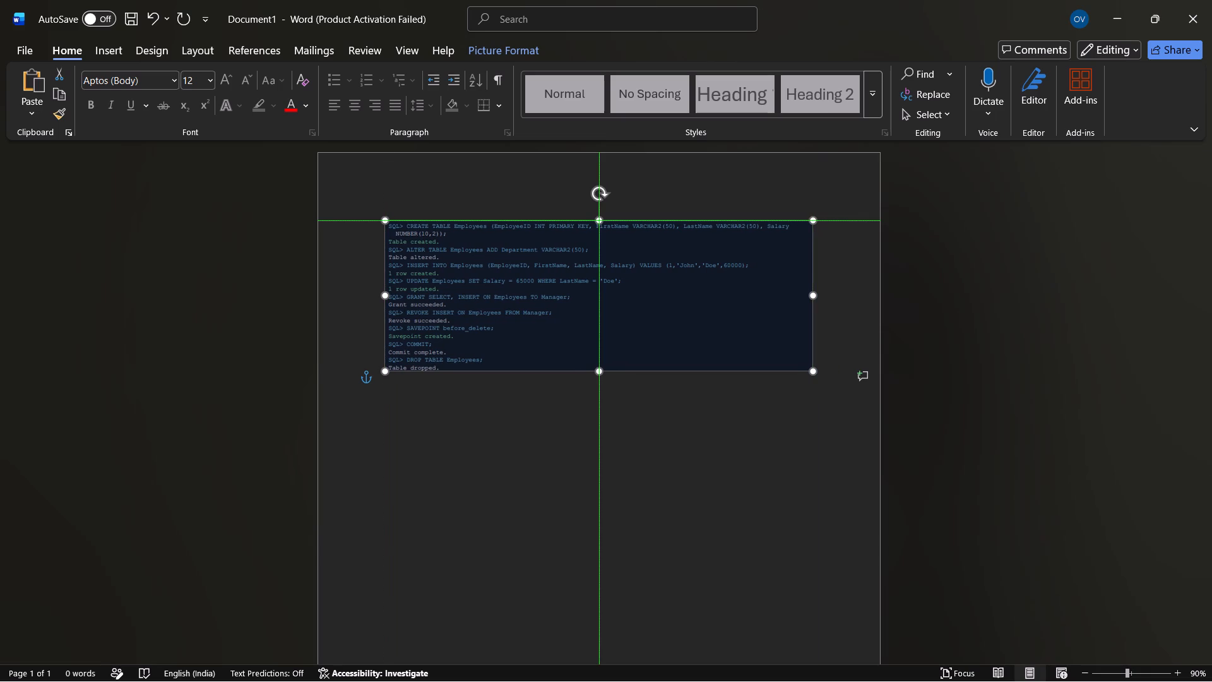
left_click_drag(612, 220, 609, 222)
left_click_drag(609, 222, 611, 215)
left_click_drag(611, 215, 612, 215)
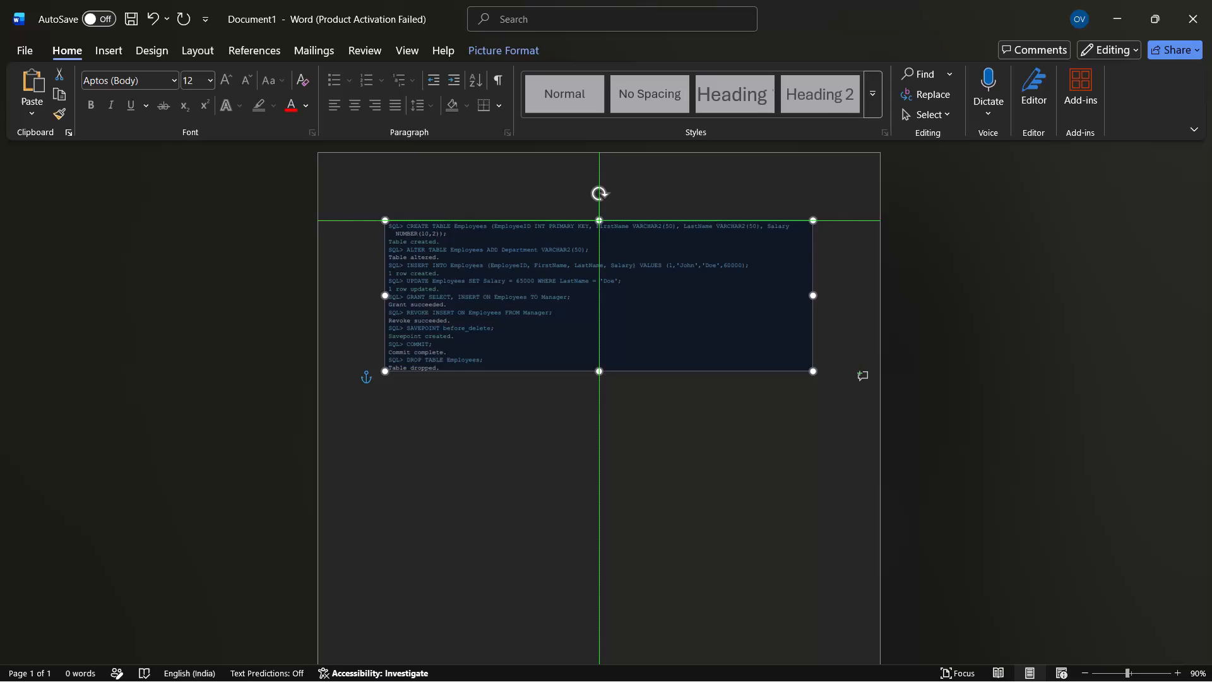
left_click_drag(612, 215, 612, 218)
left_click_drag(612, 218, 612, 220)
left_click_drag(612, 220, 616, 223)
left_click_drag(616, 223, 527, 160)
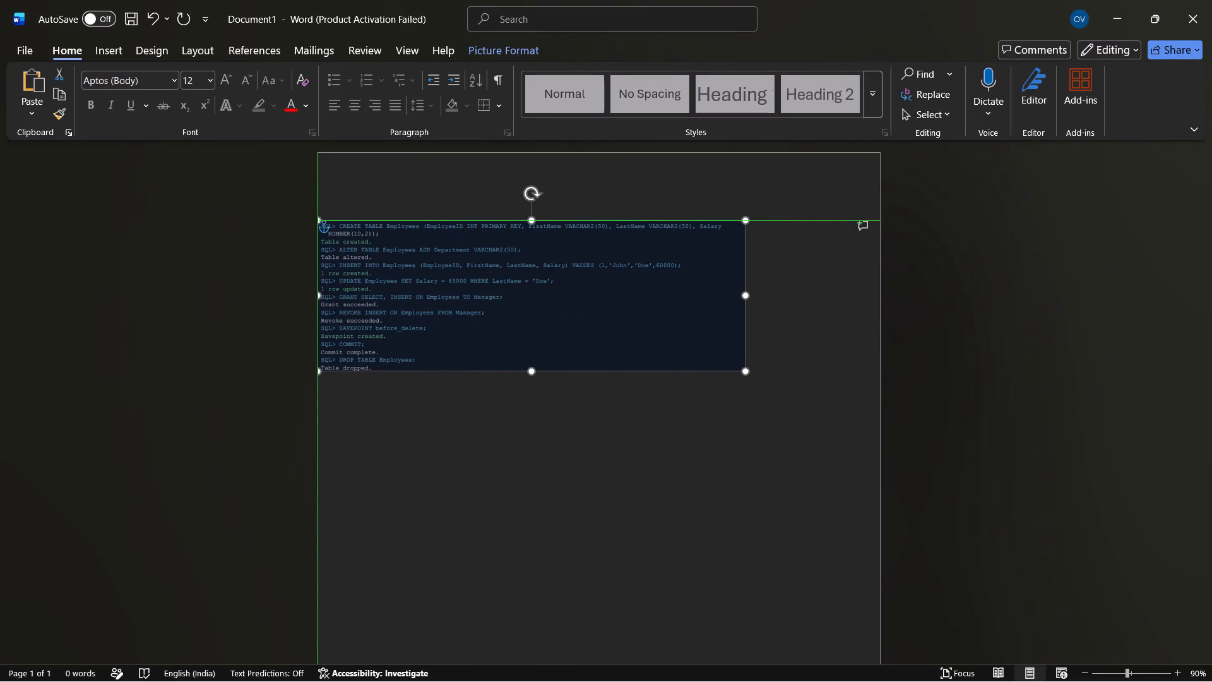
left_click_drag(527, 160, 628, 157)
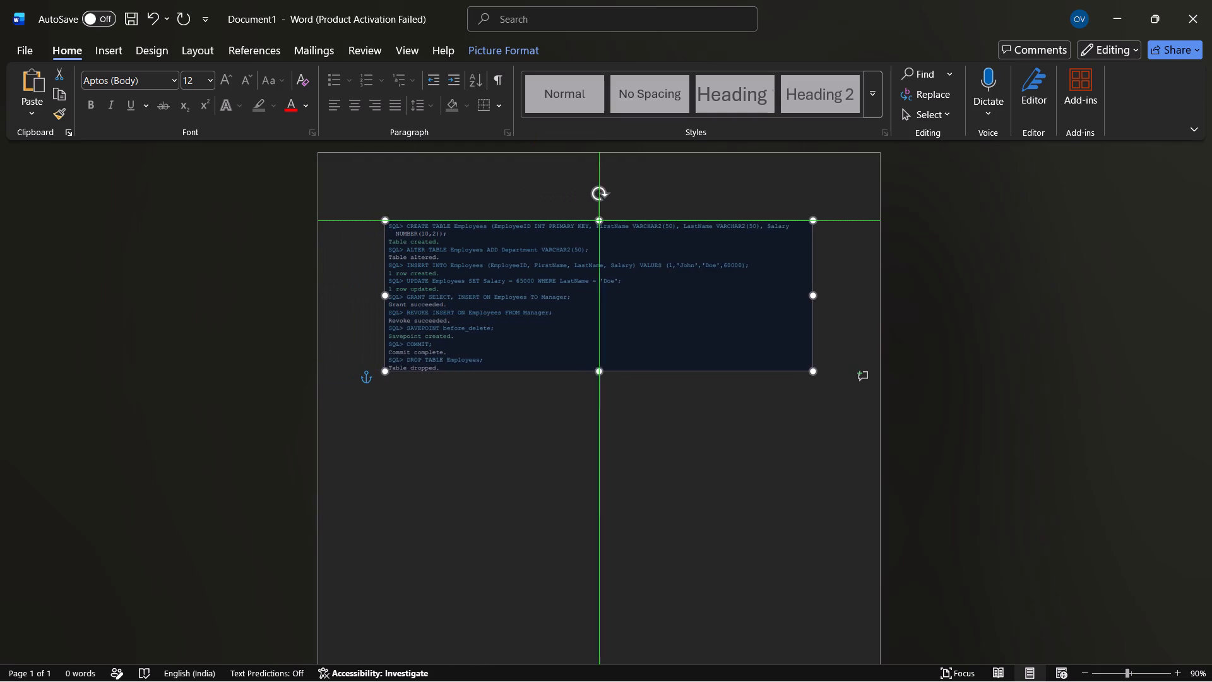
left_click_drag(628, 157, 698, 157)
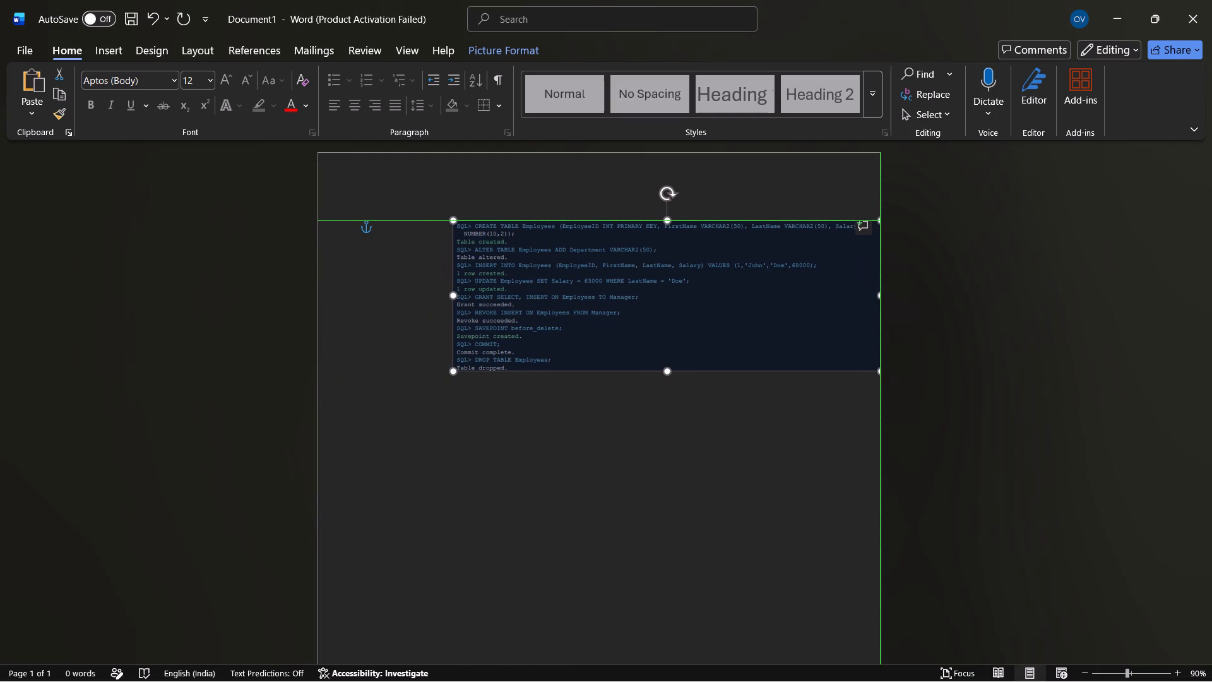
left_click_drag(698, 157, 656, 149)
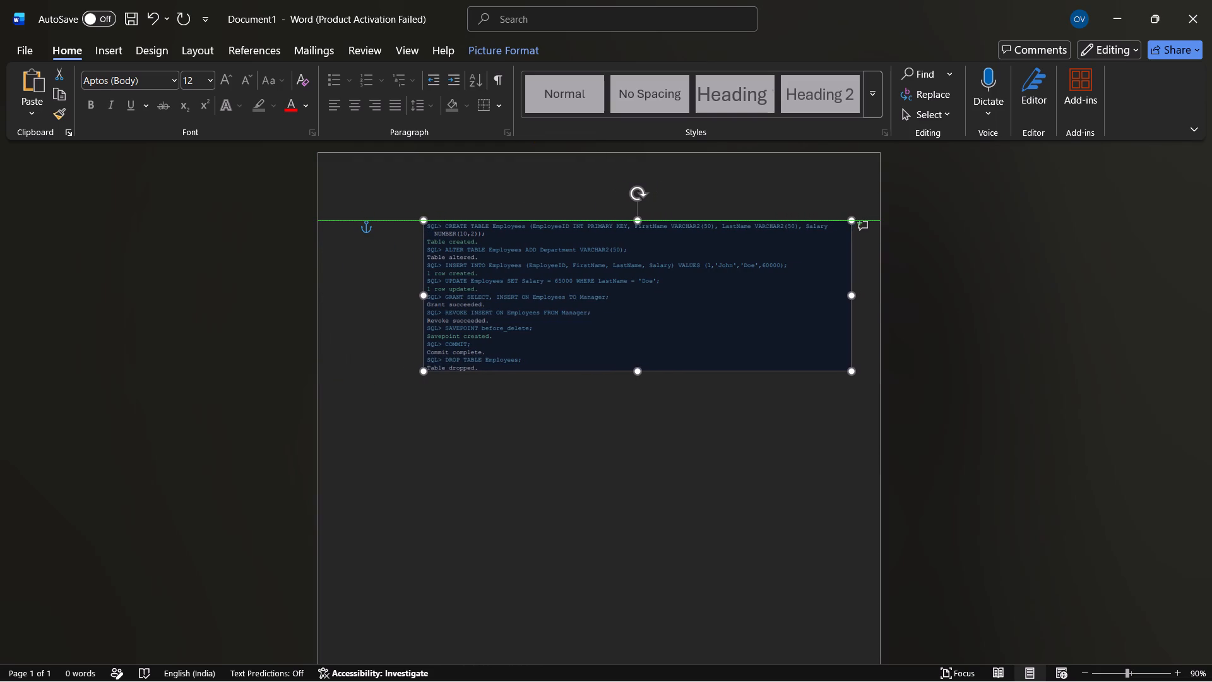
left_click_drag(656, 149, 630, 256)
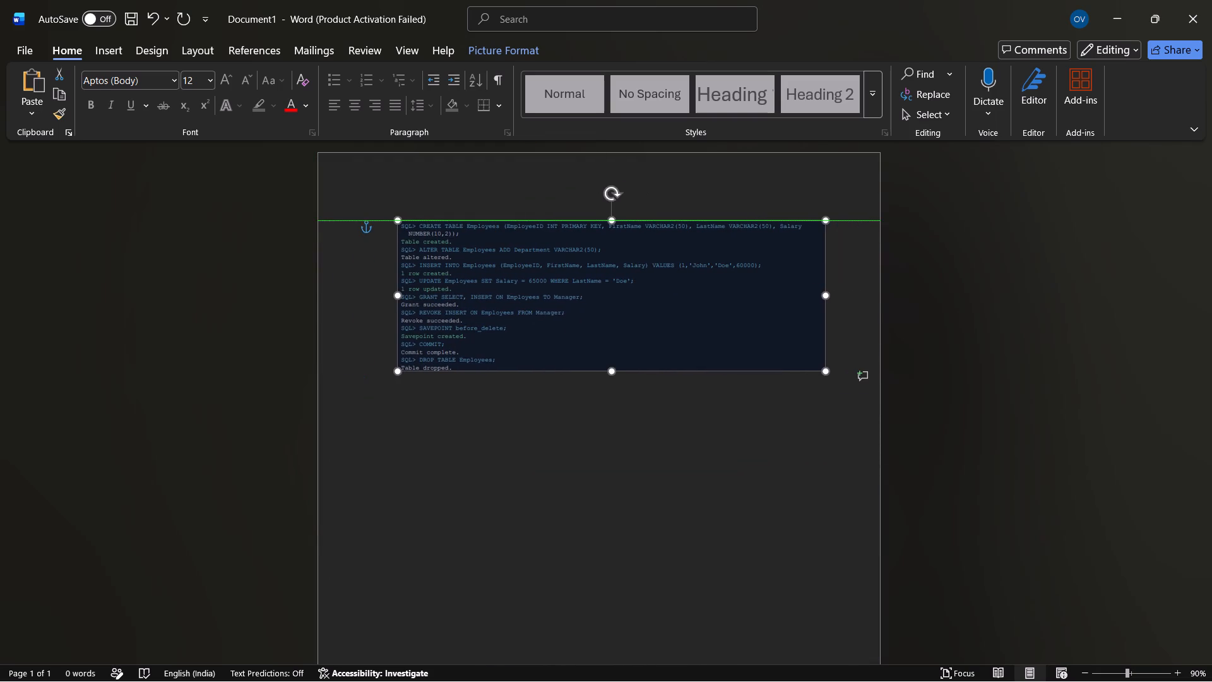
left_click_drag(630, 256, 602, 239)
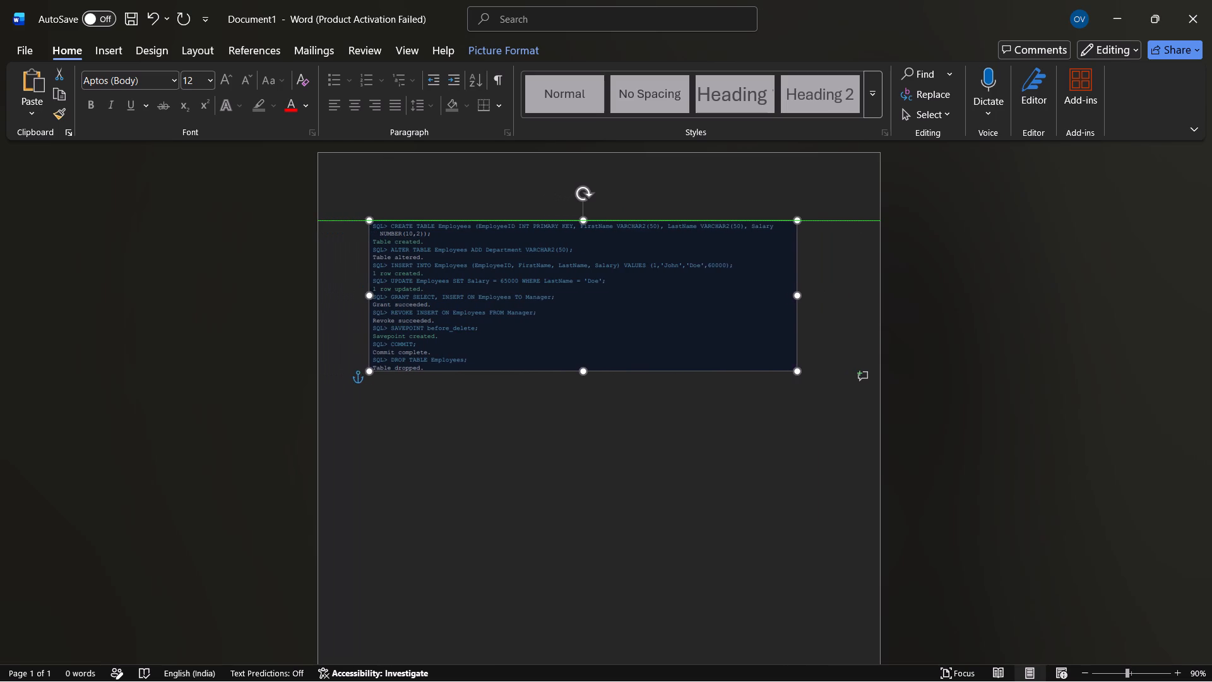
left_click_drag(602, 239, 598, 239)
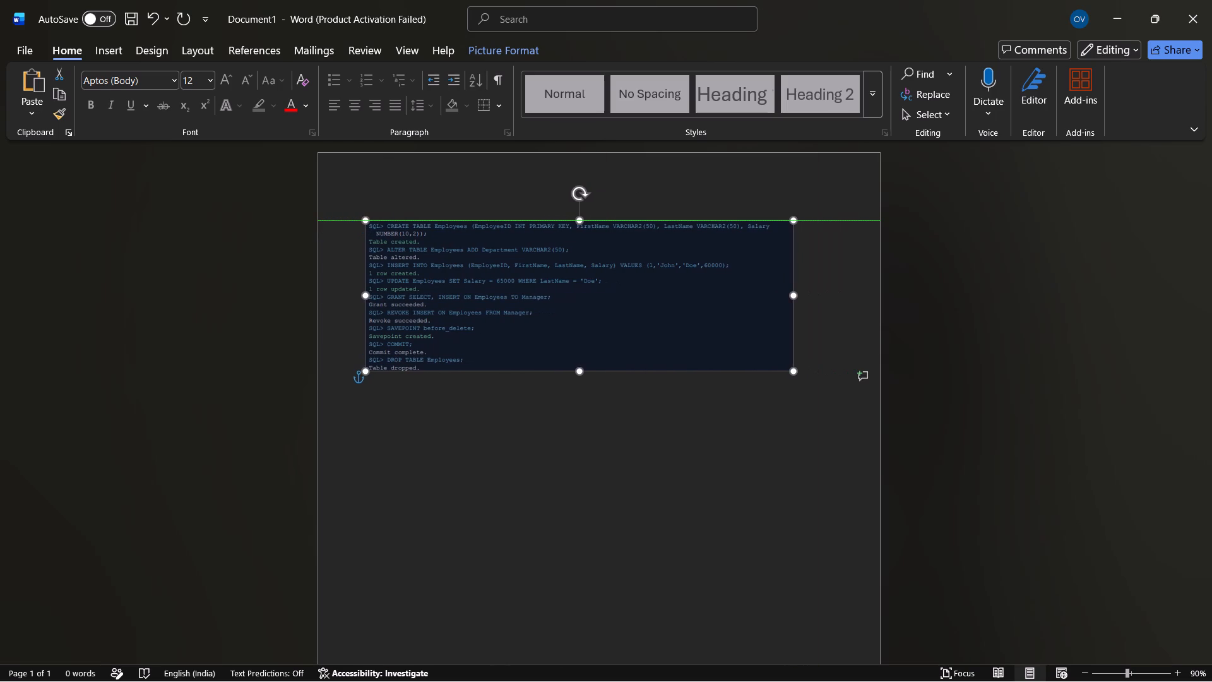
left_click_drag(598, 239, 614, 237)
right_click(614, 282)
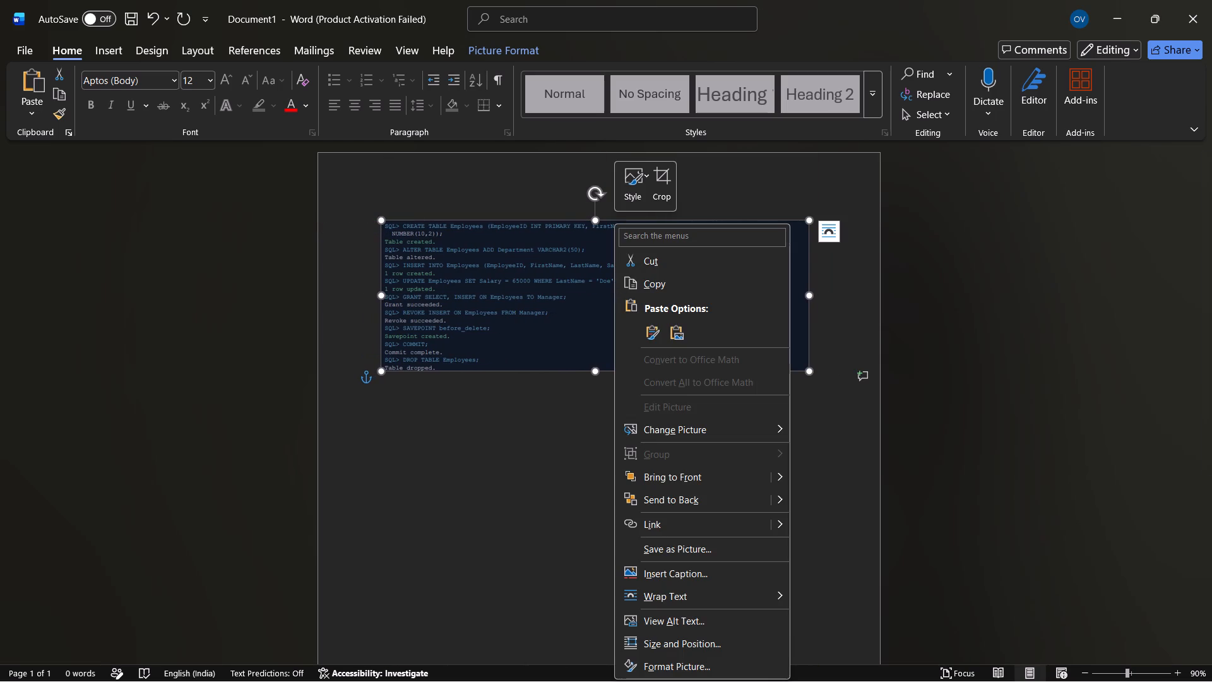
left_click(959, 350)
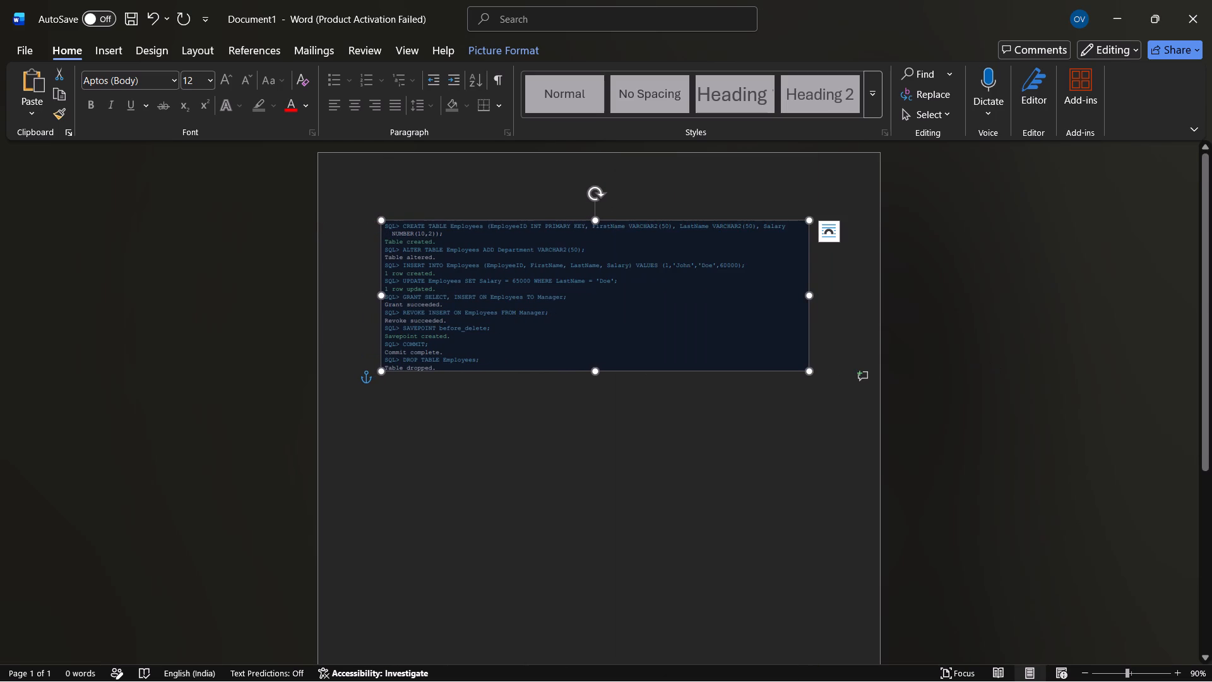
Change the SQL screenshot's text wrapping to Top and Bottom.
left_click(823, 231)
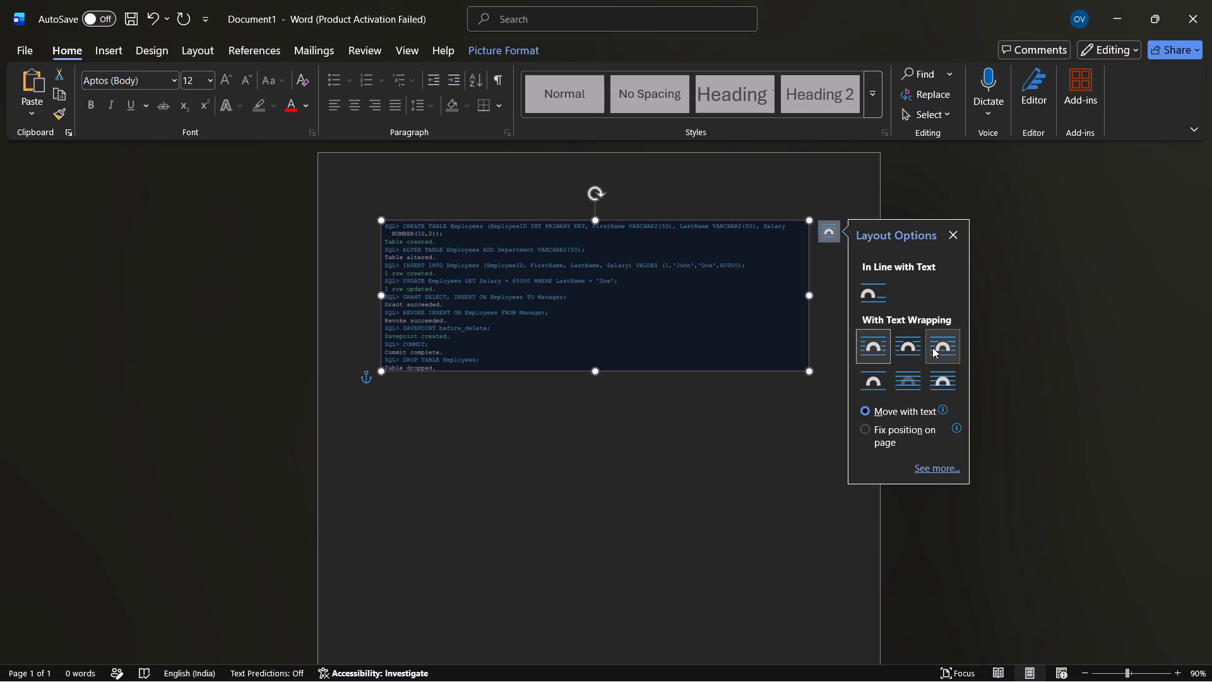
left_click(887, 380)
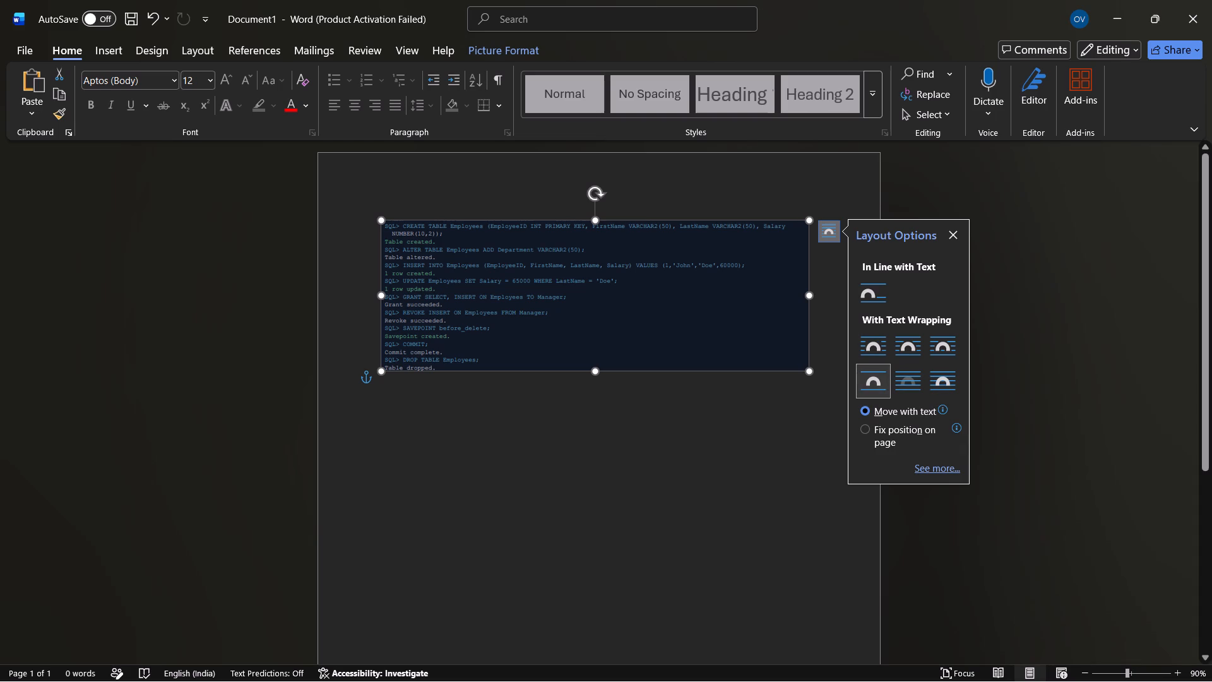
Try to move the SQL screenshot up into the page's top margin, shifting it slightly past the left margin.
left_click_drag(531, 317, 551, 251)
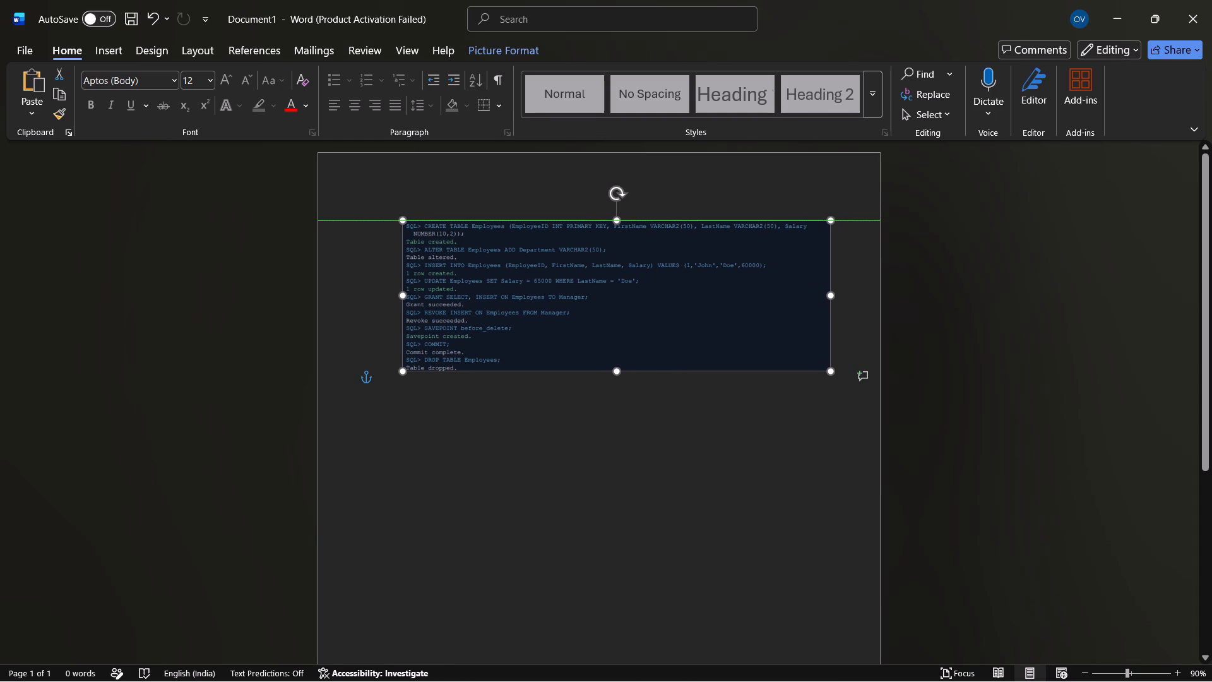
left_click_drag(551, 251, 522, 249)
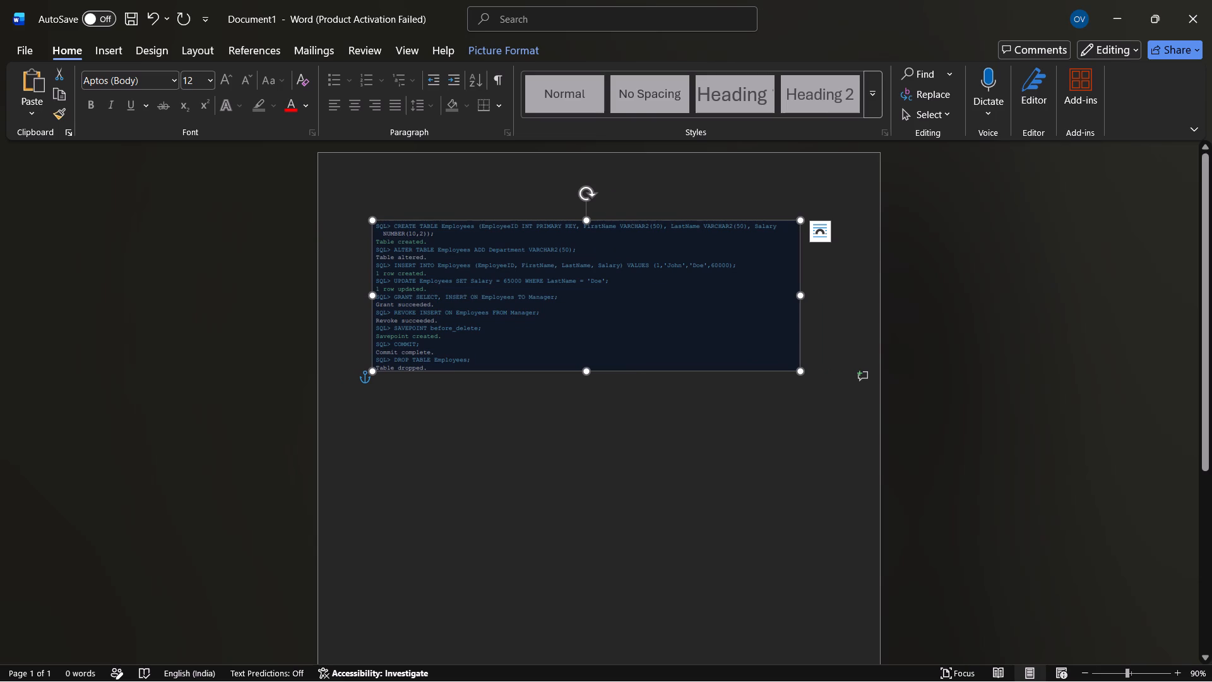
left_click_drag(522, 249, 473, 229)
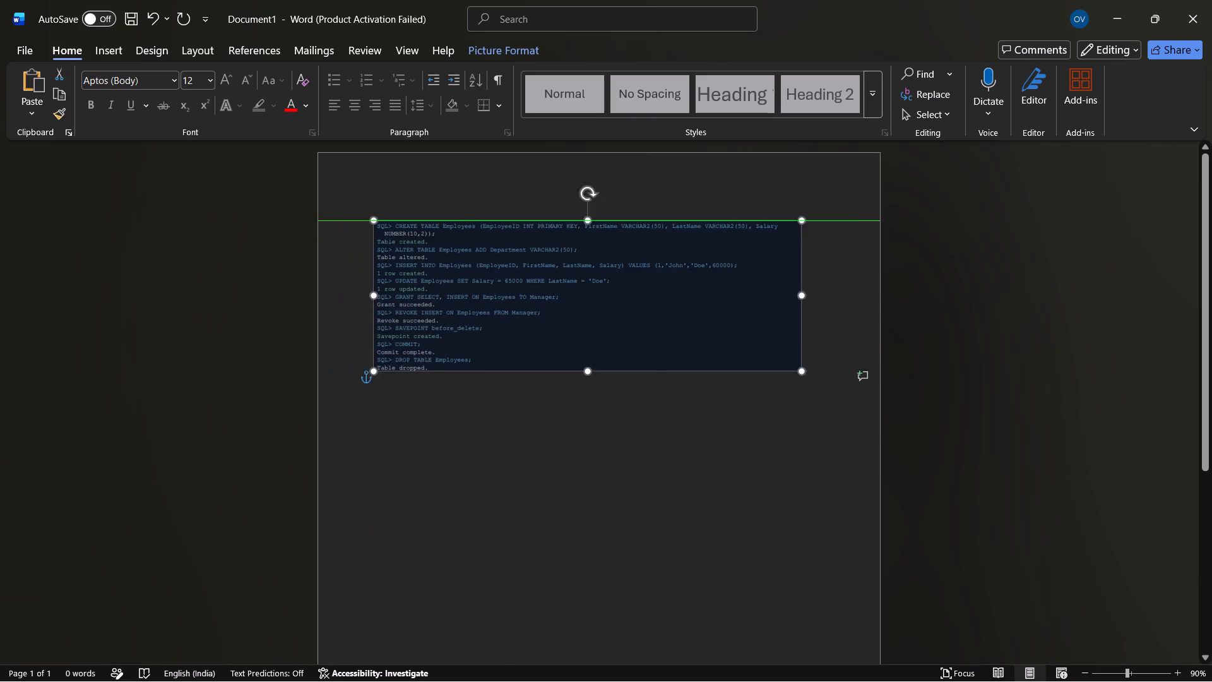
left_click_drag(473, 229, 504, 200)
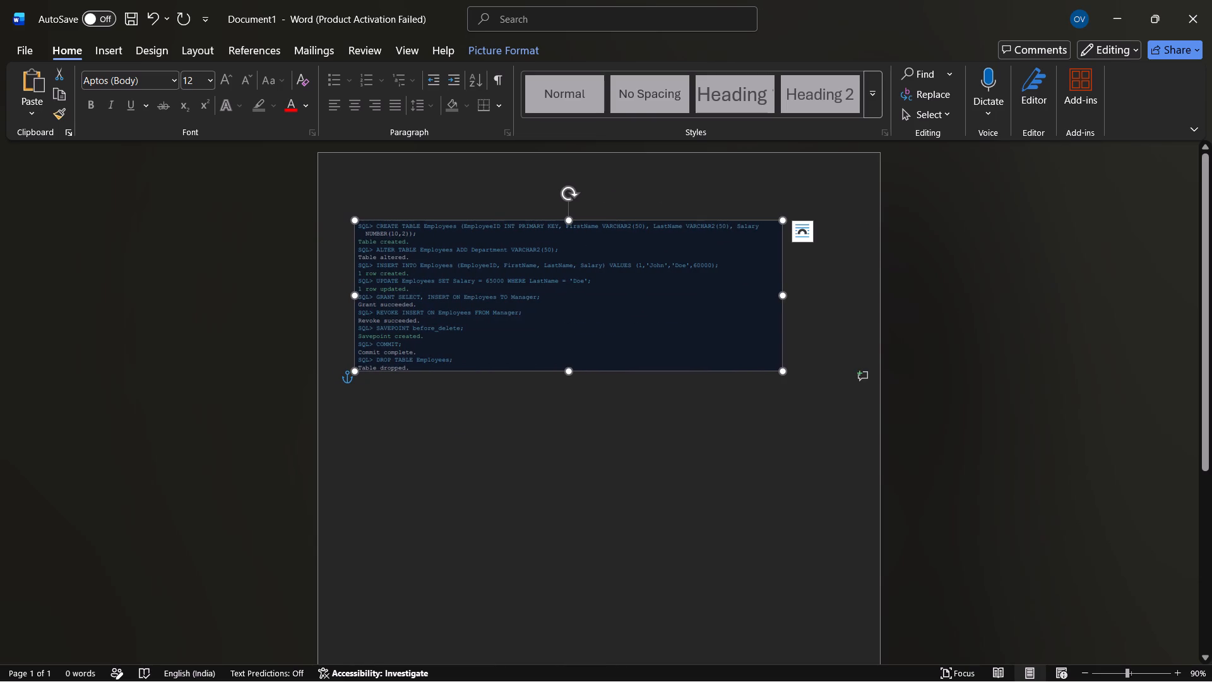
right_click(530, 268)
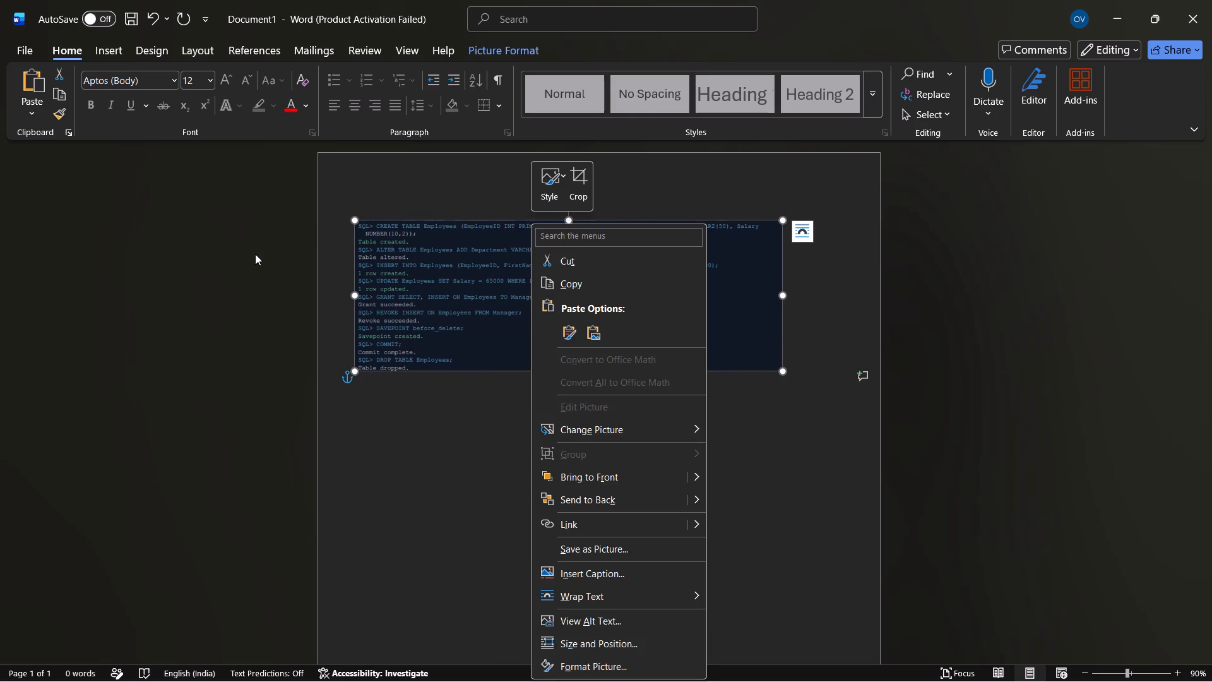
left_click(255, 254)
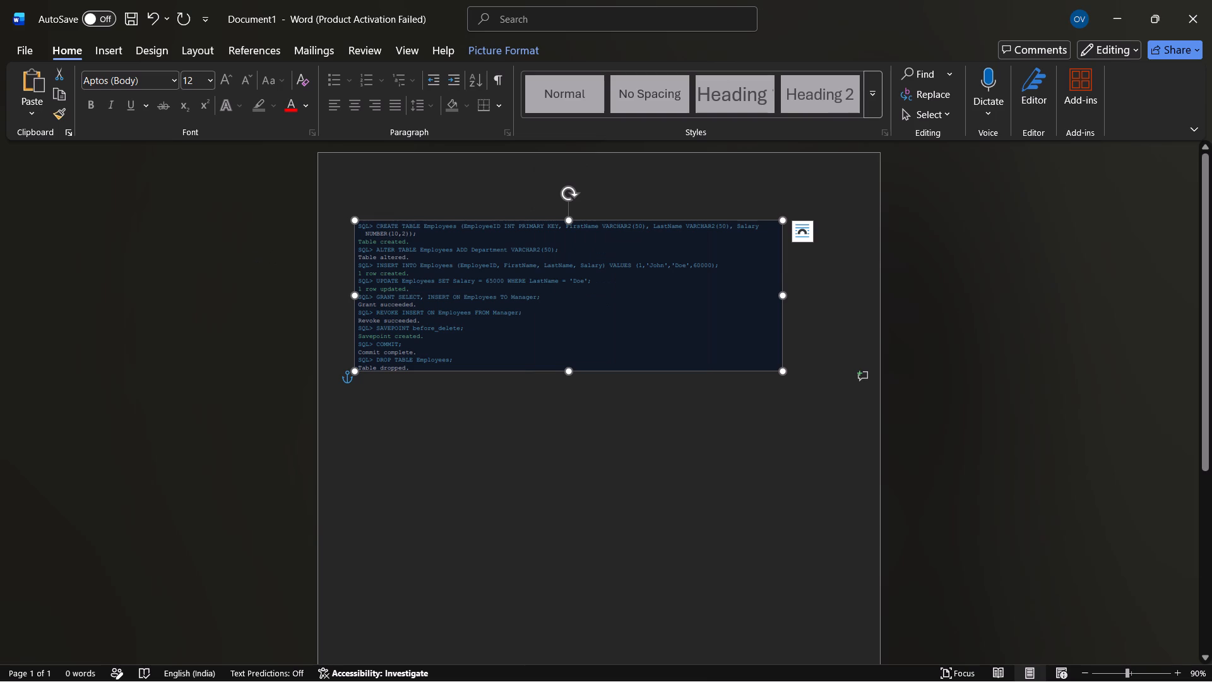
scroll(1028, 364, "down", 2)
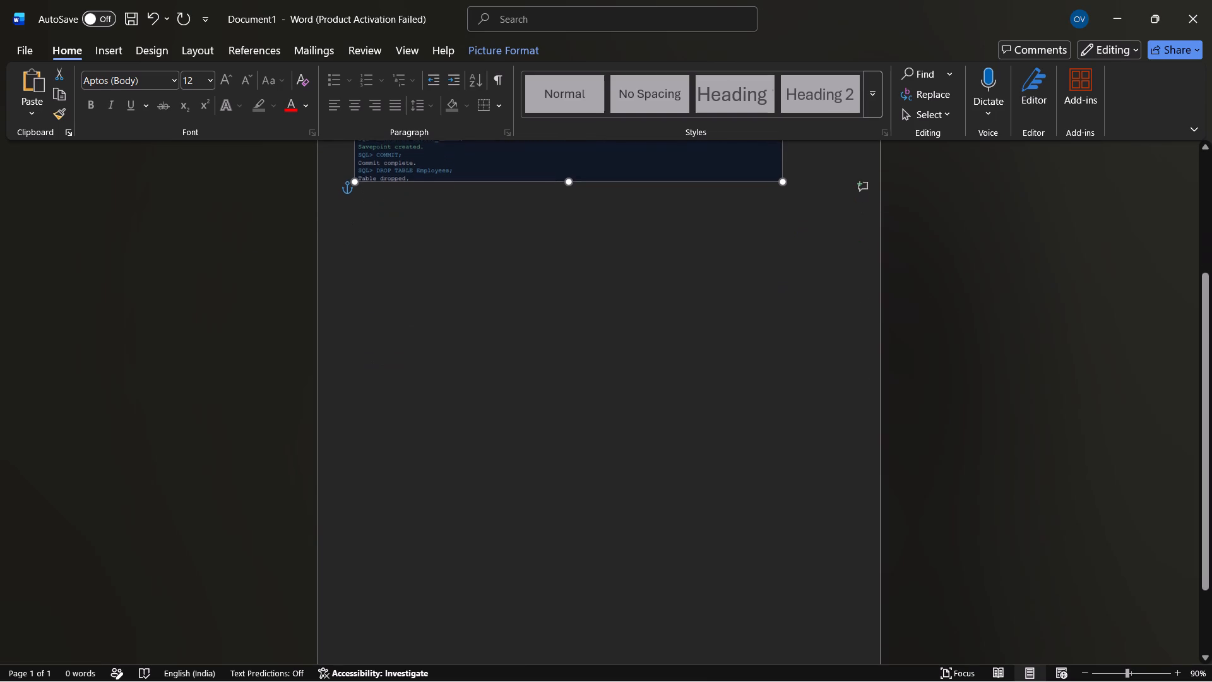
scroll(1028, 364, "down", 3)
scroll(1028, 364, "up", 9)
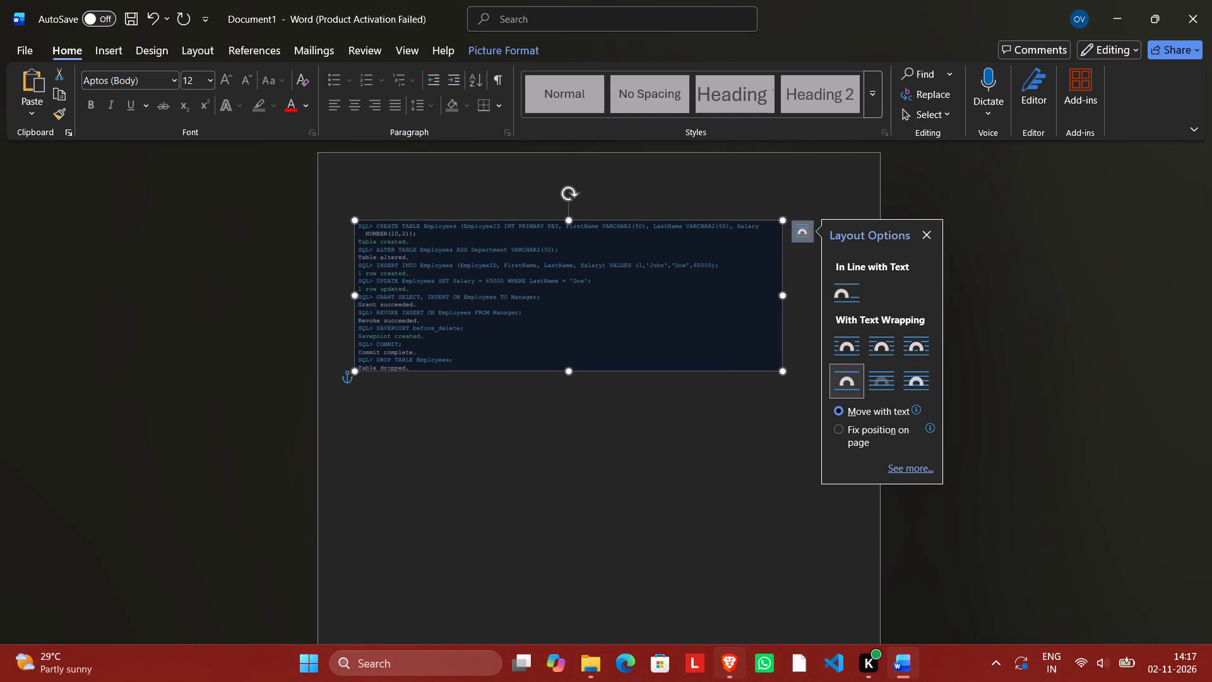
left_click(699, 443)
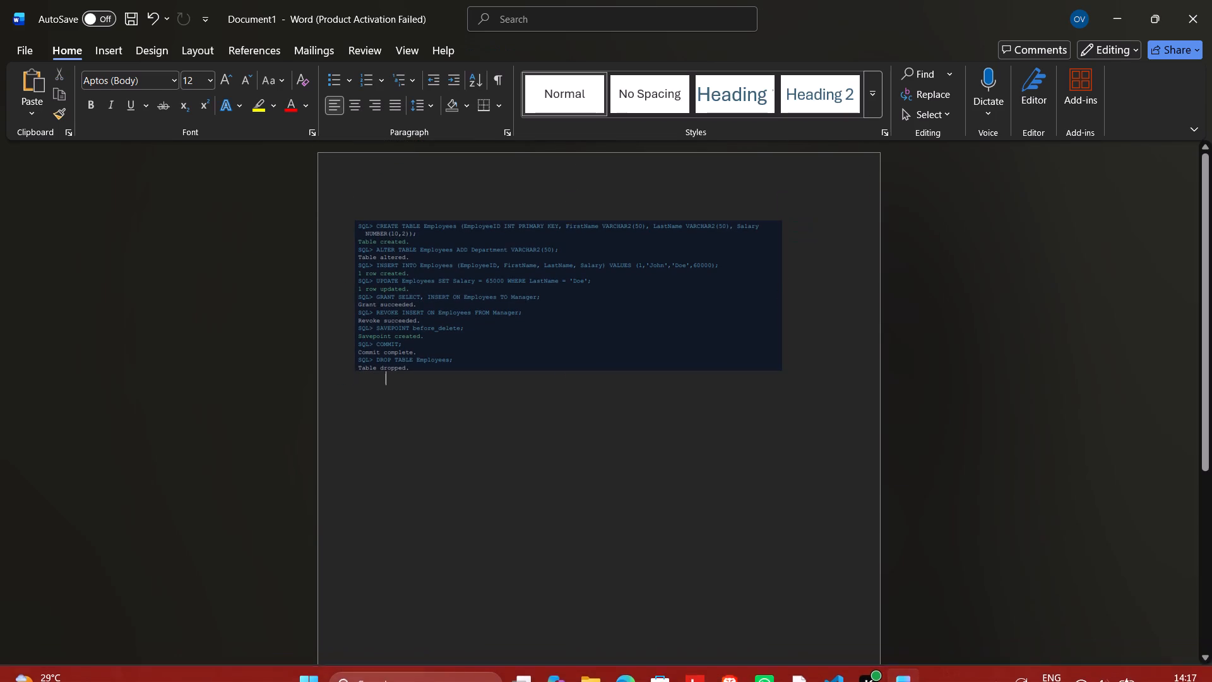
left_click_drag(627, 297, 602, 162)
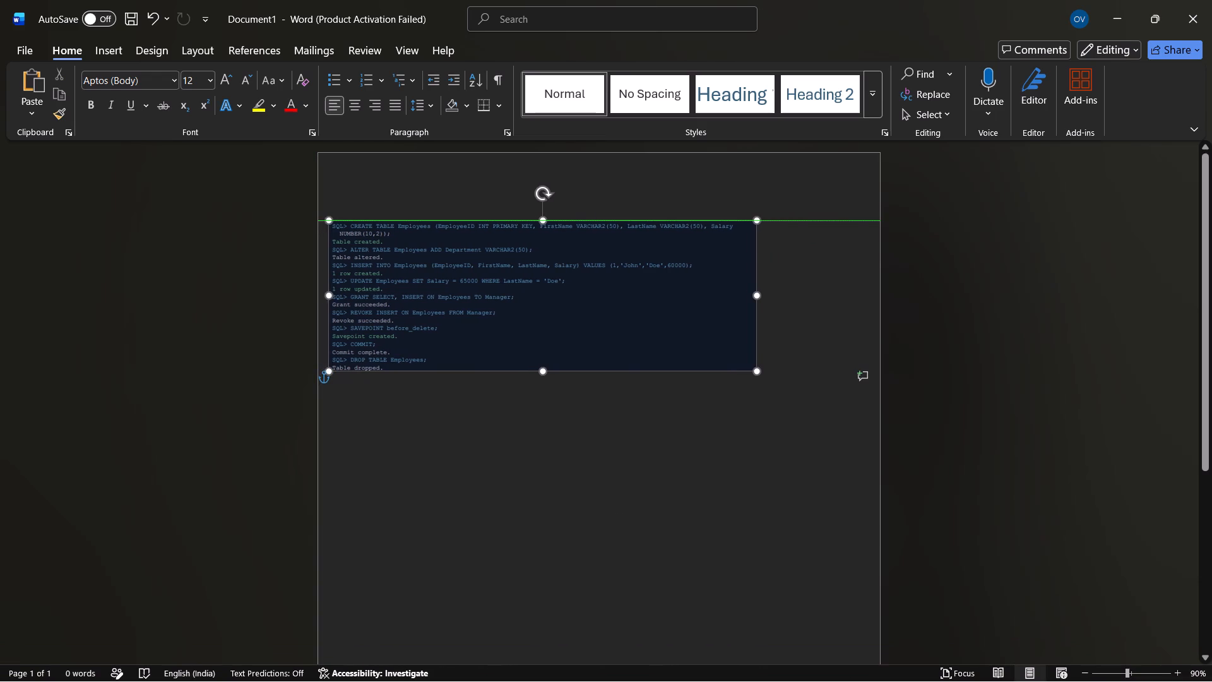
left_click_drag(602, 162, 627, 199)
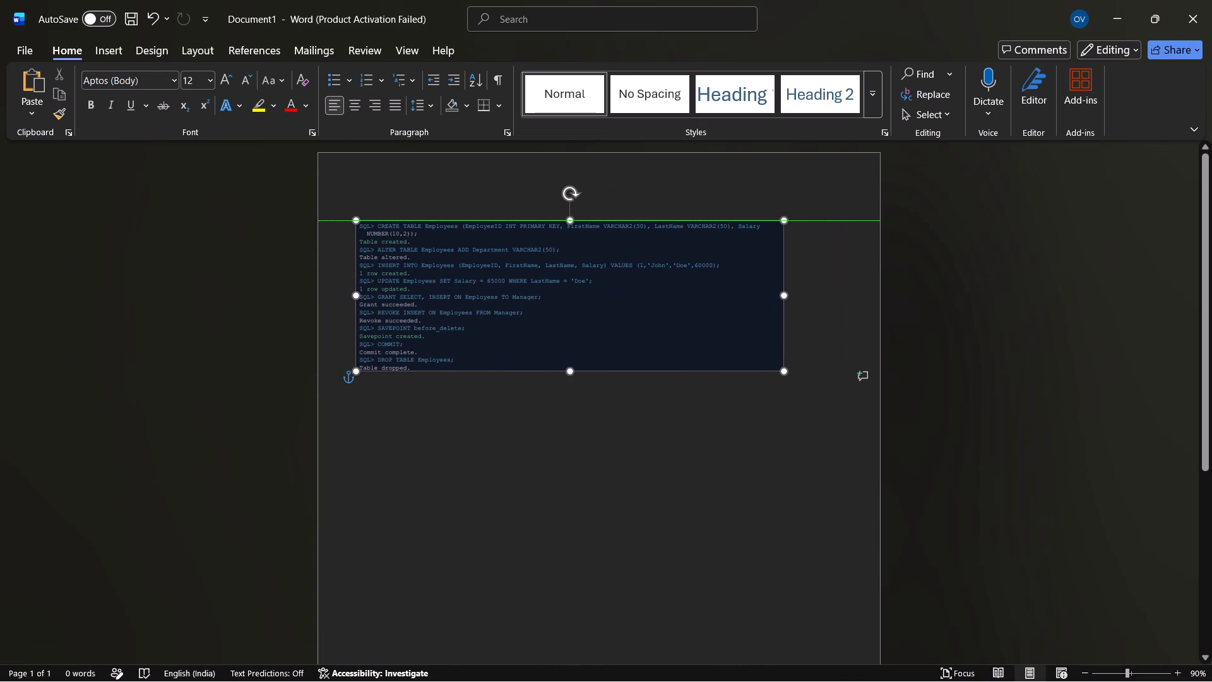
left_click_drag(627, 199, 634, 210)
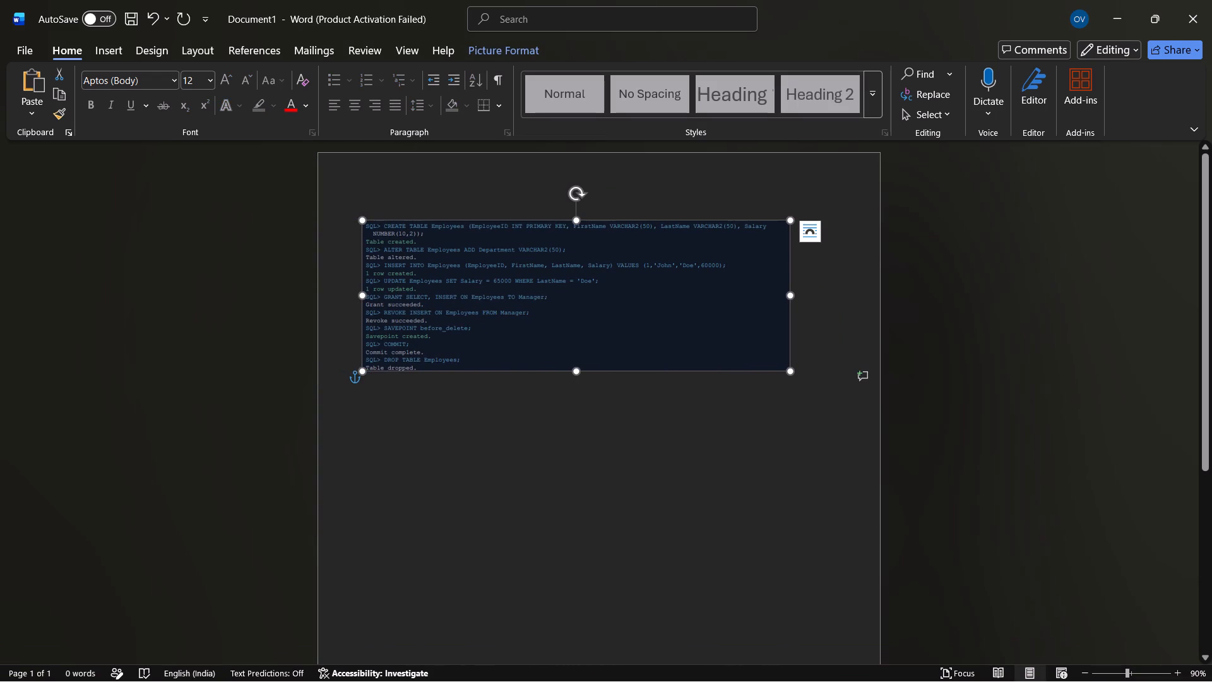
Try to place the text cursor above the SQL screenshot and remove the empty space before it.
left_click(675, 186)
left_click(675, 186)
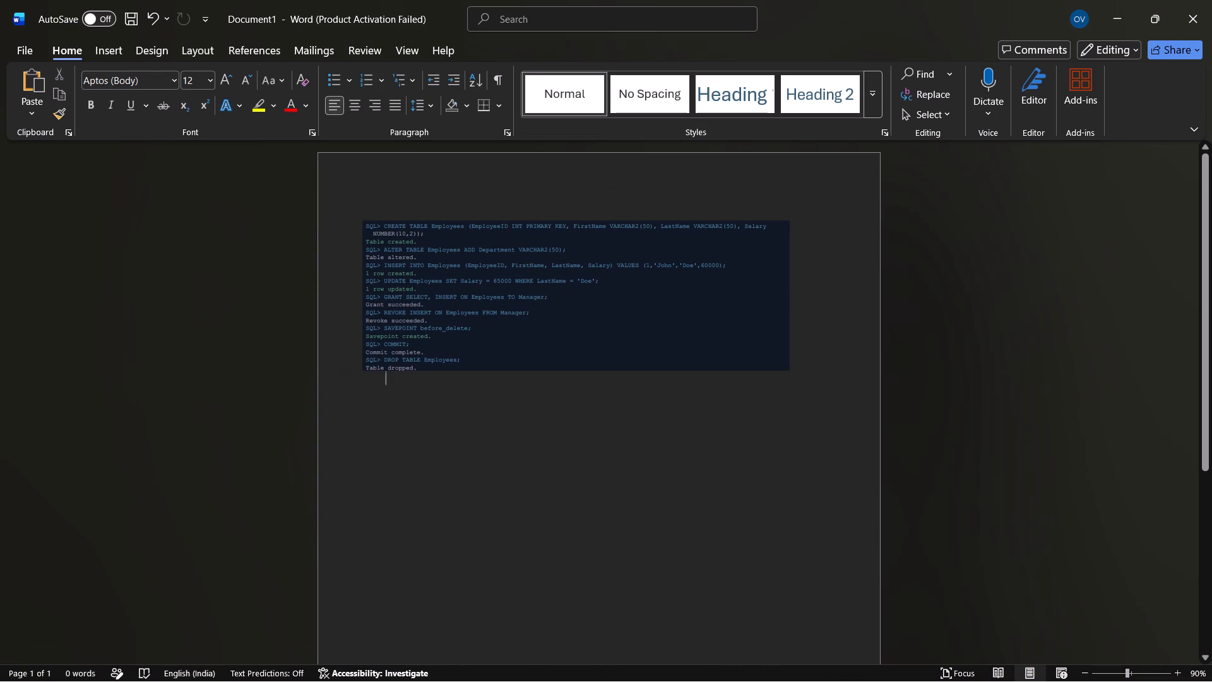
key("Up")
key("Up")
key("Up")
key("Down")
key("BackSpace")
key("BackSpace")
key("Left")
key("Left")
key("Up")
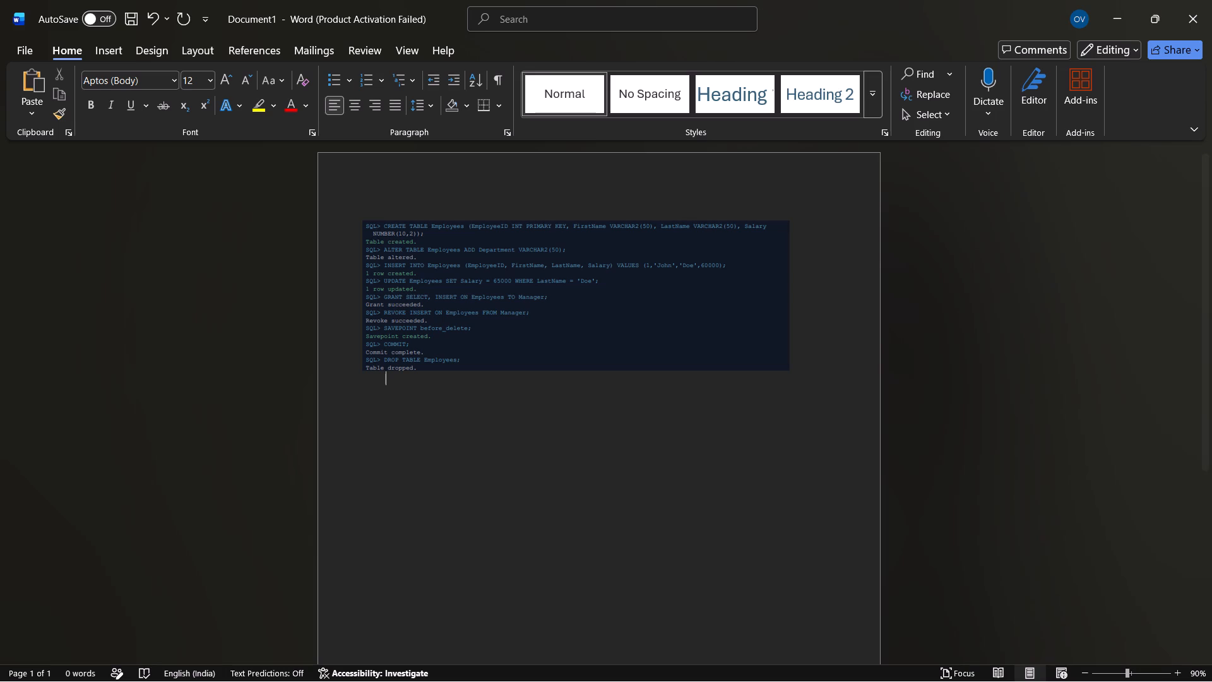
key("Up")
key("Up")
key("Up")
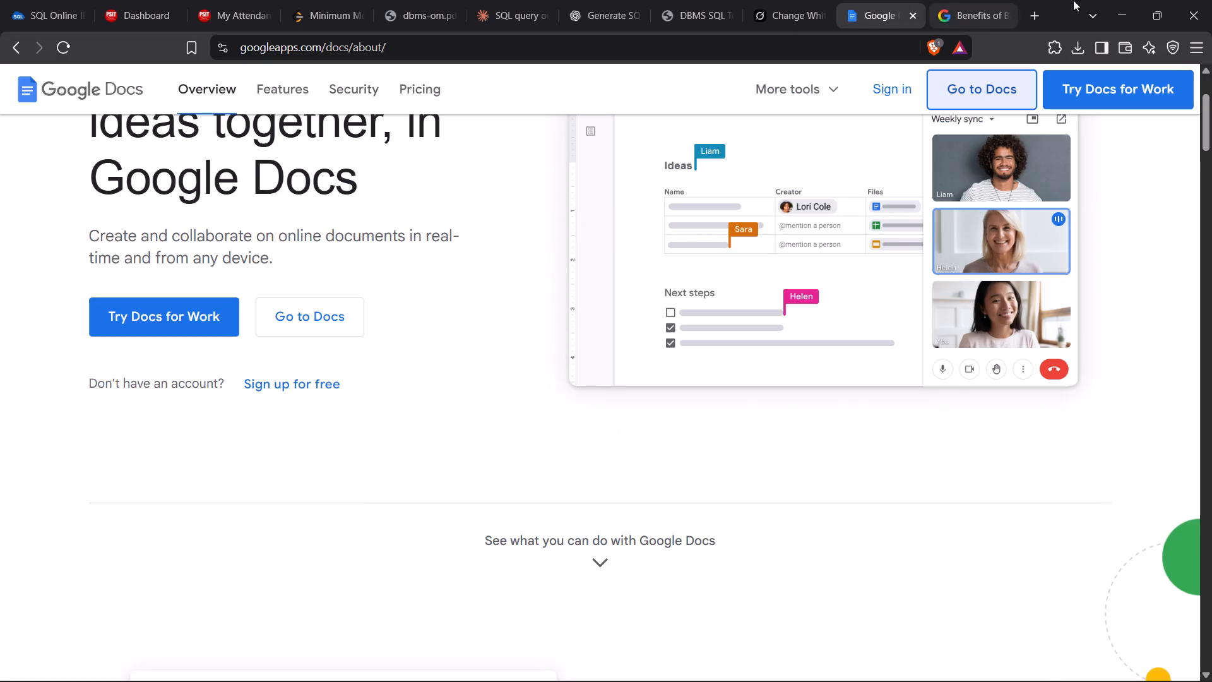
Switch to Brave and close the Google Docs and Google Workspace pages.
left_click(918, 11)
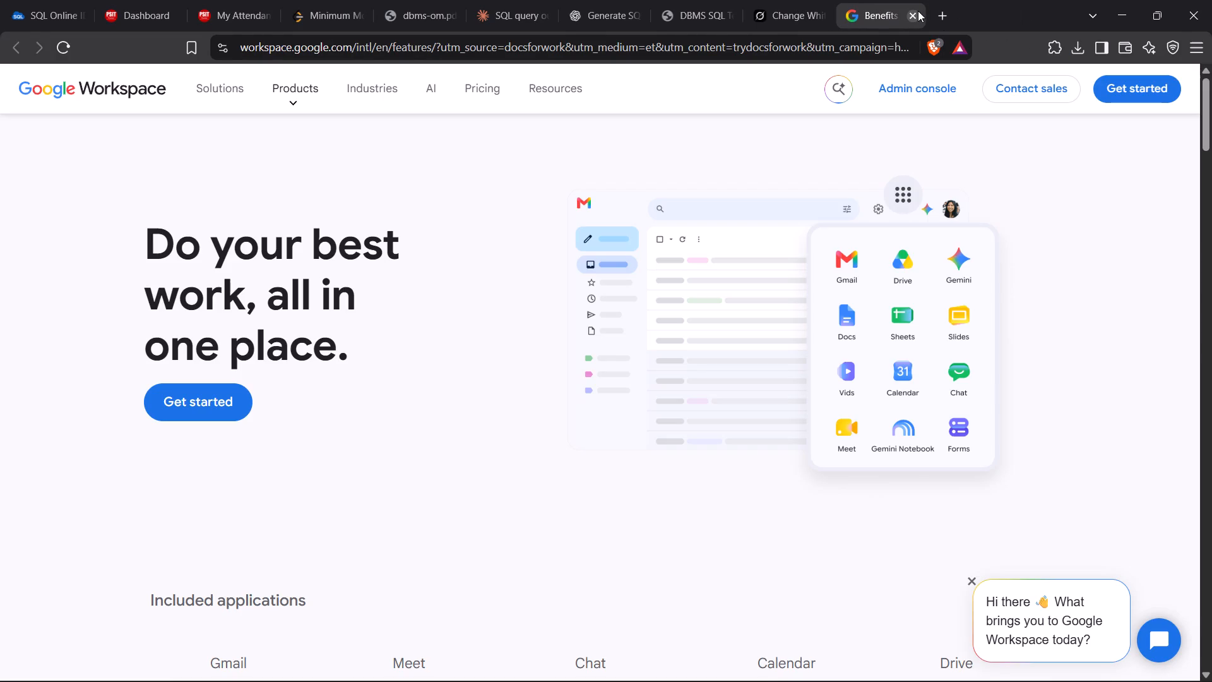
left_click(918, 11)
Search the web for canva in a new tab and open the Canva home page, dismissing its pop-up.
left_click(939, 15)
type("canca")
key("BackSpace")
key("BackSpace")
type("va")
key("Return")
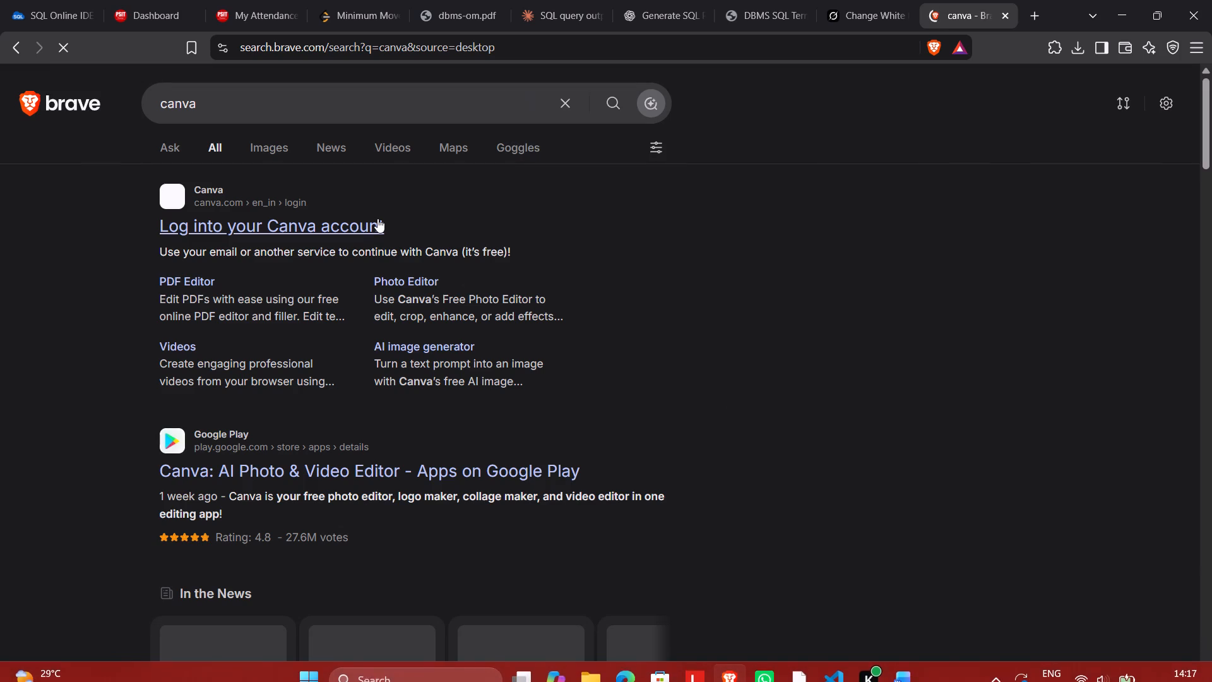
left_click(377, 218)
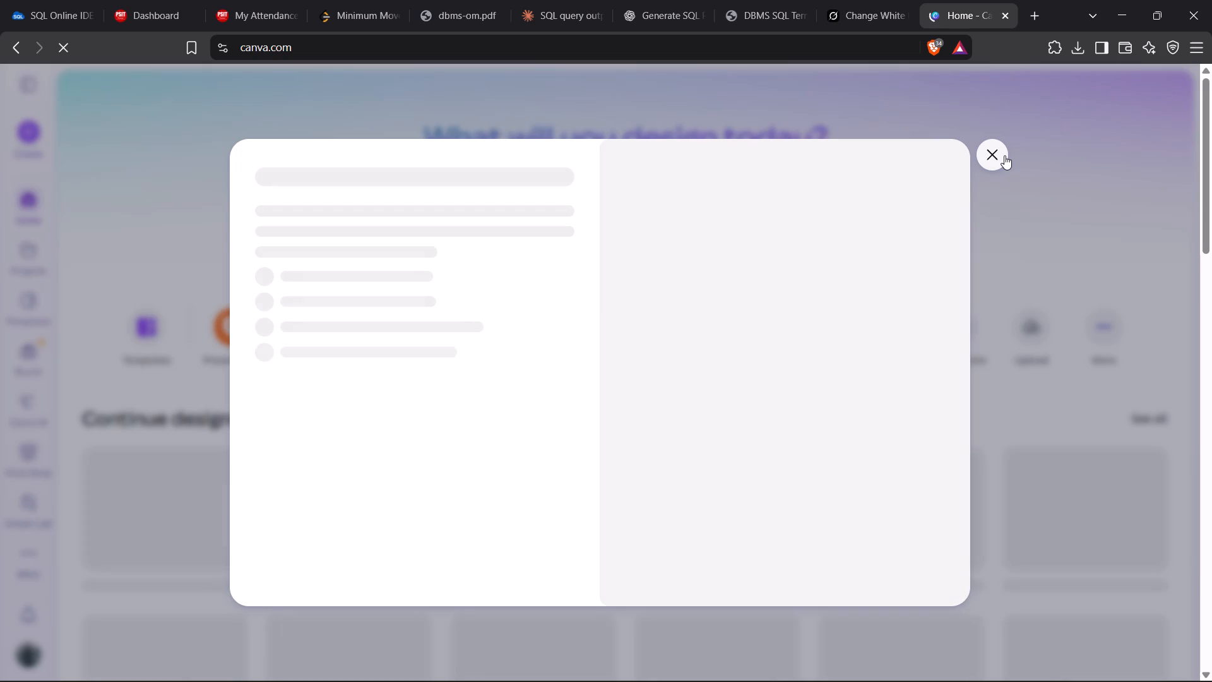
left_click(1004, 155)
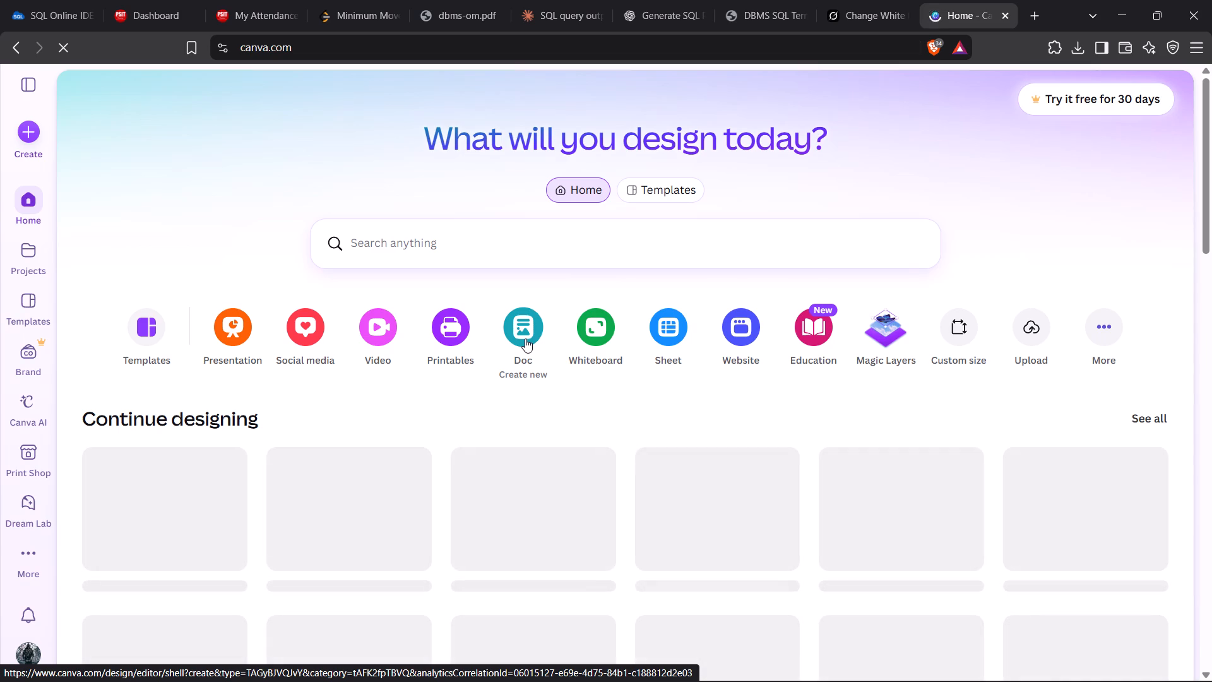
Create a new blank Doc from the Canva home page.
left_click(525, 338)
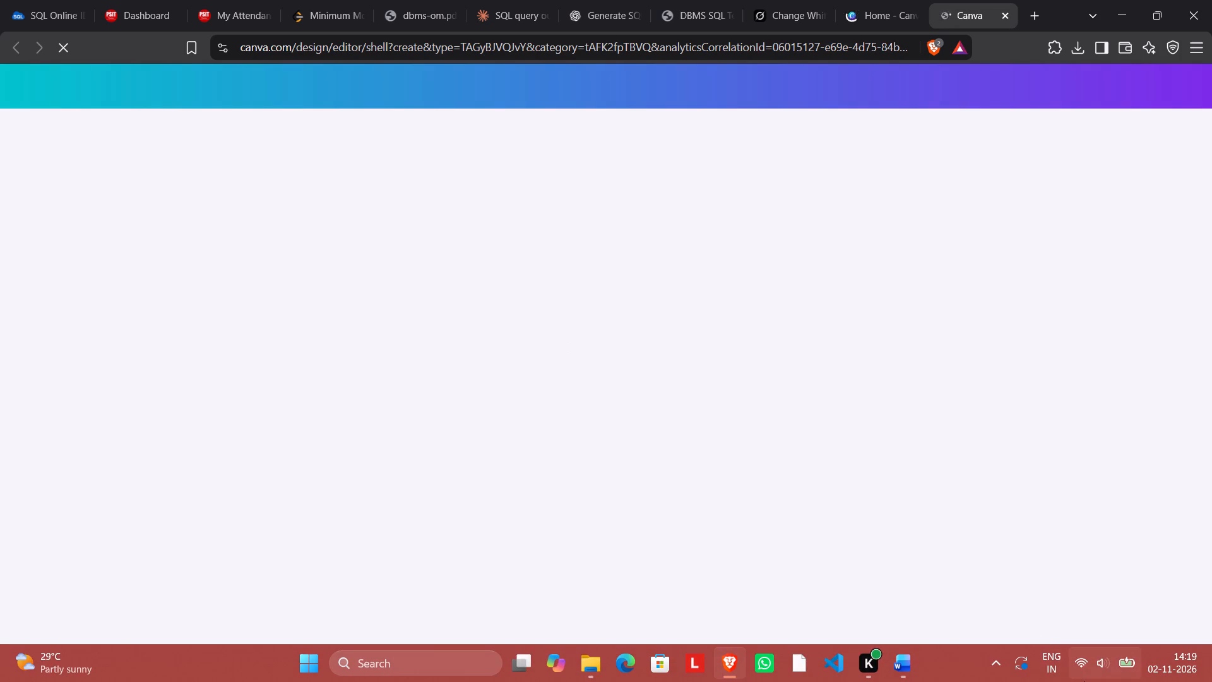
Check the computer's Wi-Fi connection and available networks, and return to the Canva document.
left_click(1084, 681)
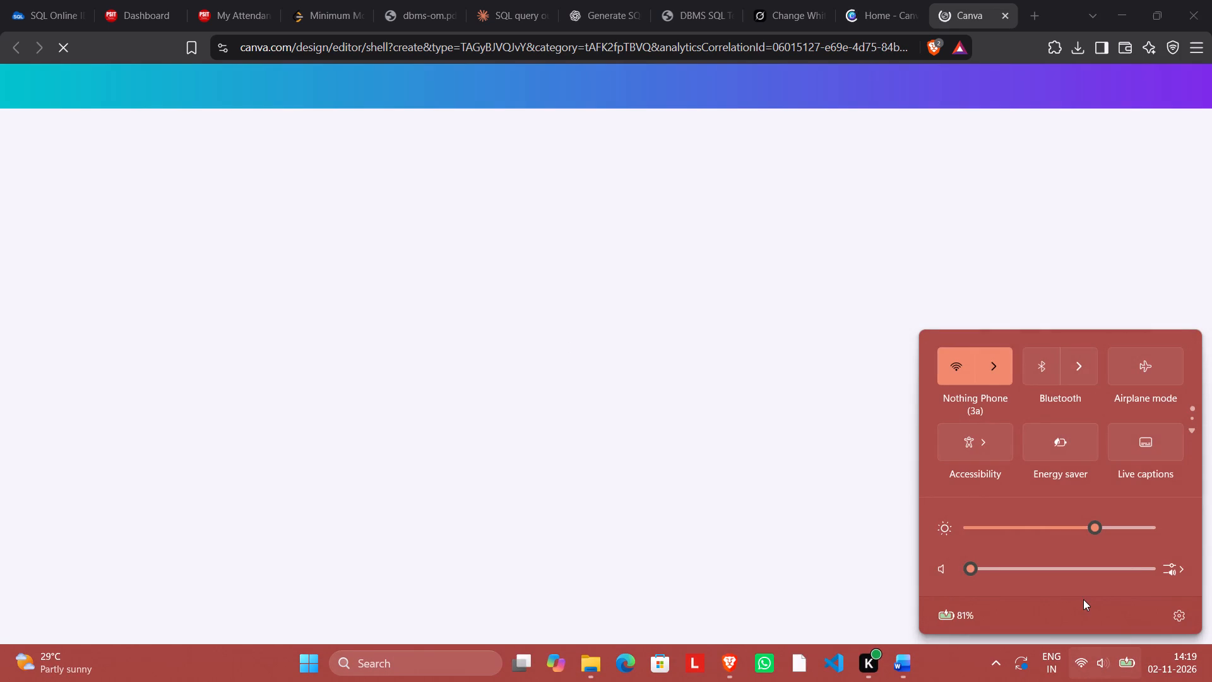
left_click(978, 366)
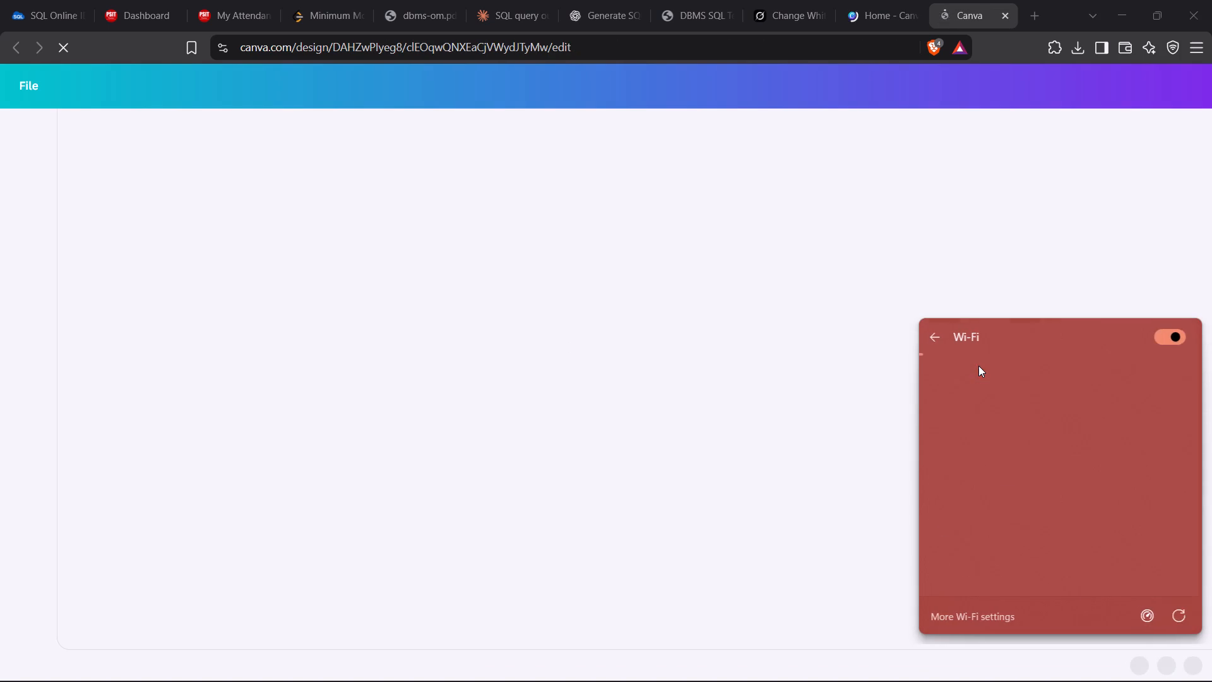
left_click(1093, 204)
Paste the copied SQL screenshot into the blank Canva document and collapse the templates sidebar.
key("ctrl+v")
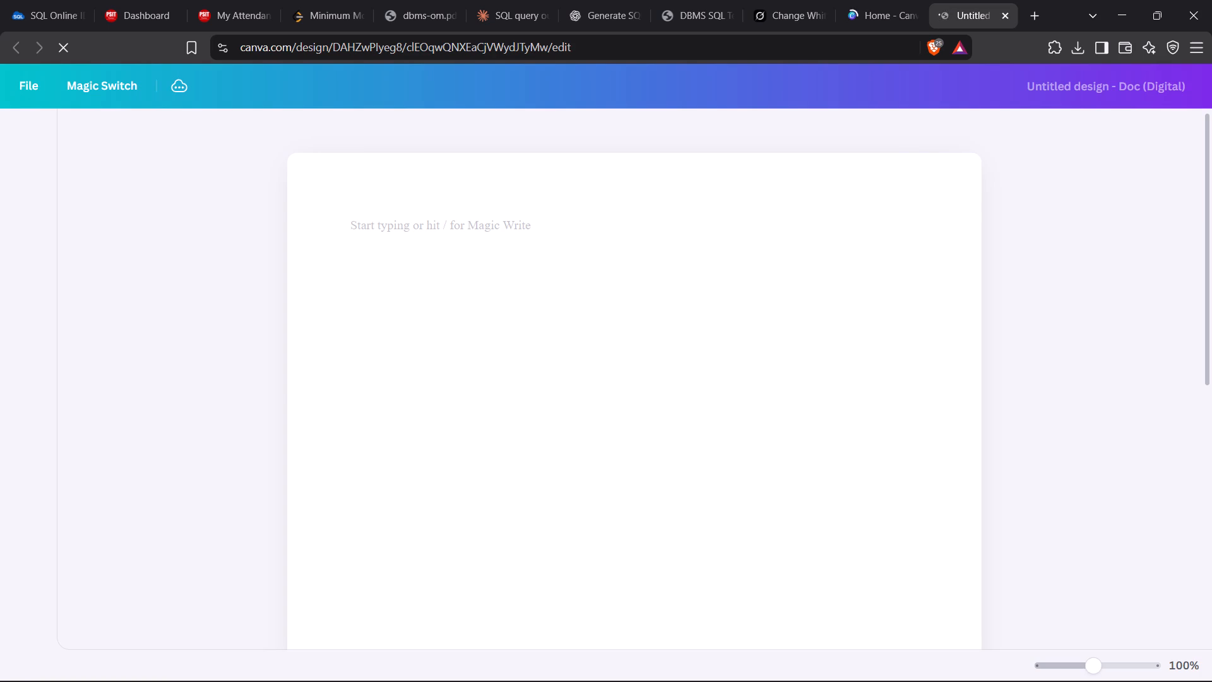
left_click(607, 230)
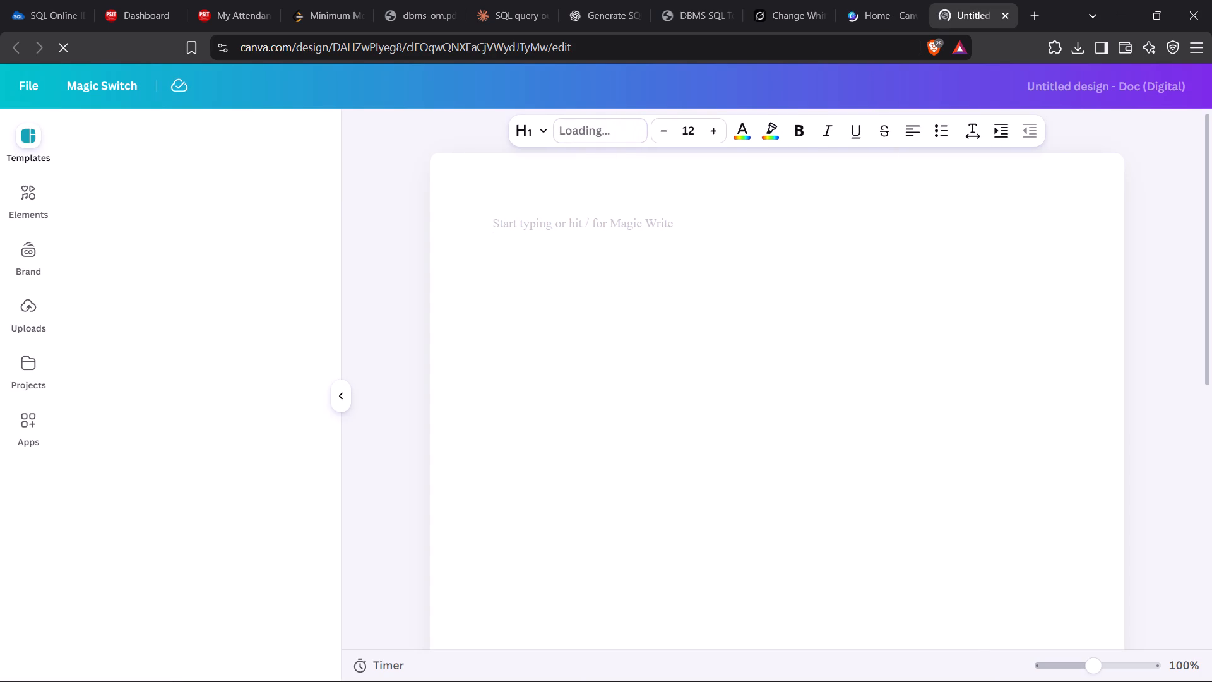
left_click(343, 394)
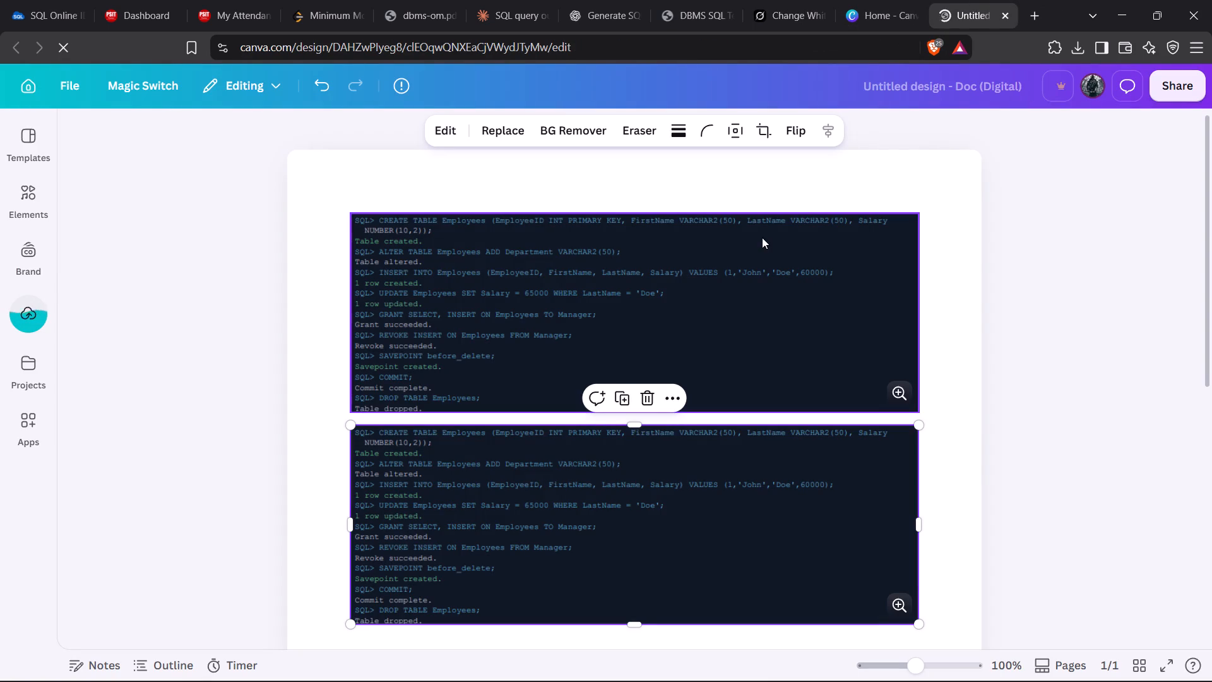
key("Delete")
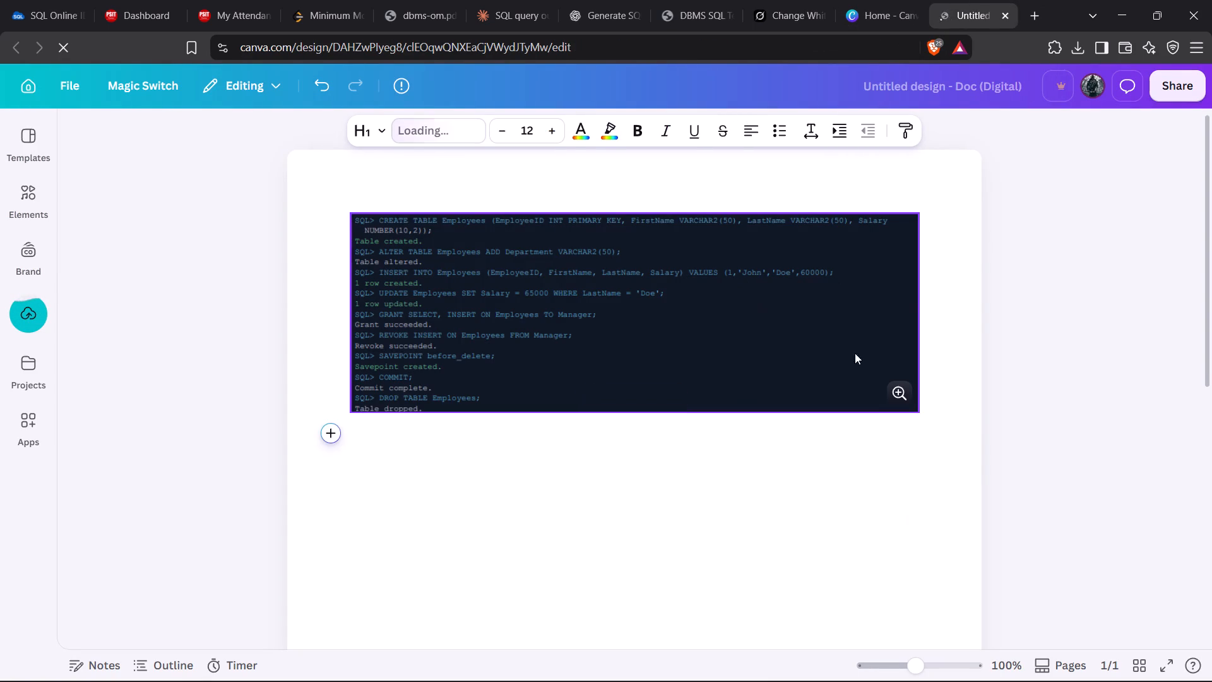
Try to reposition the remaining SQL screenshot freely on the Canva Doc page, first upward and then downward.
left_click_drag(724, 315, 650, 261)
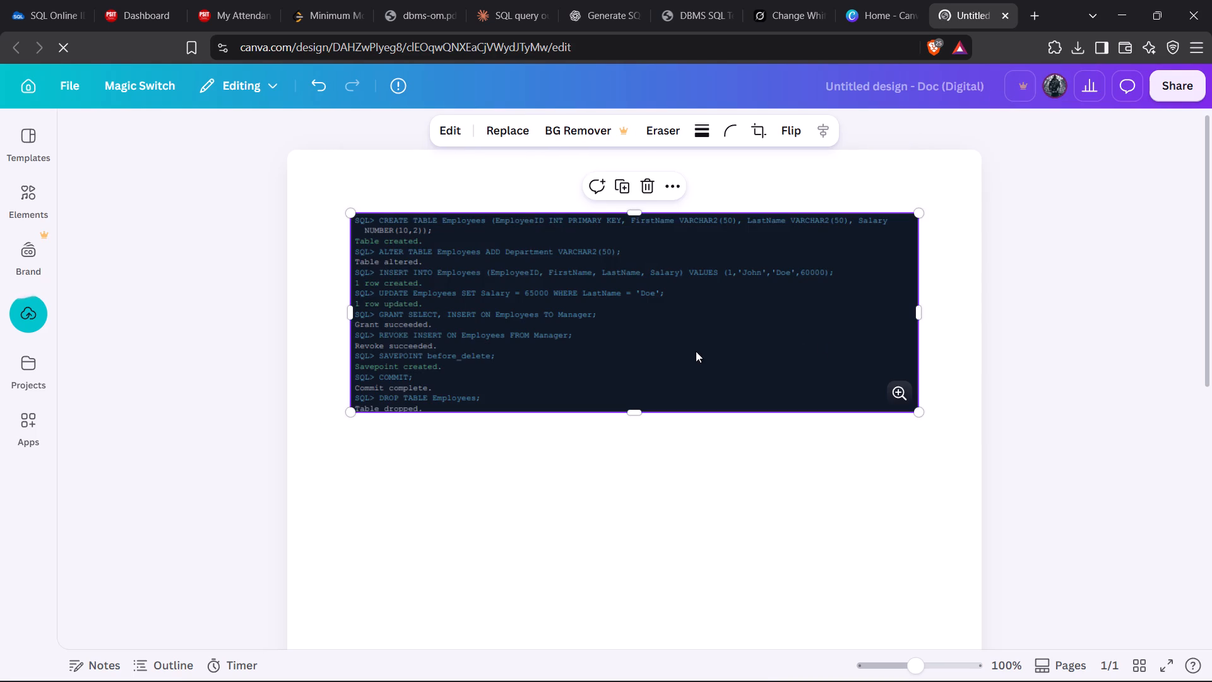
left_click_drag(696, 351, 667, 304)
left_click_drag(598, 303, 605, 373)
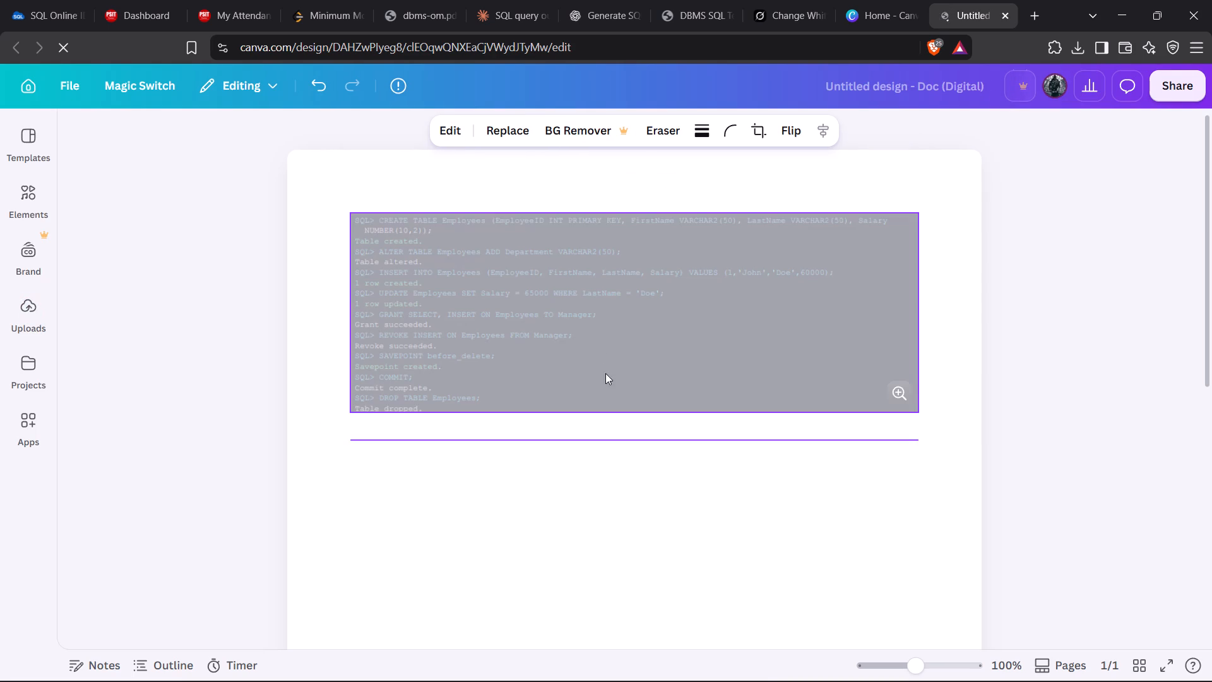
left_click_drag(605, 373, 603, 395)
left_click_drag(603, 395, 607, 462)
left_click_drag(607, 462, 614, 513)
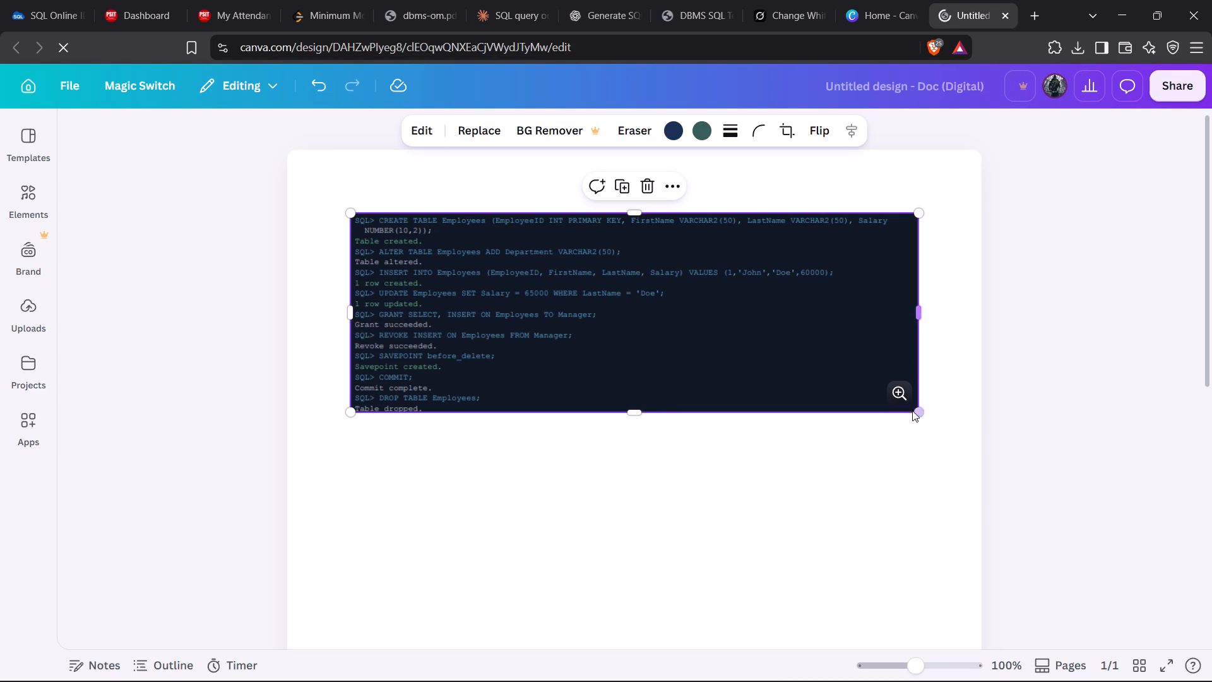
Resize the SQL screenshot on the Canva Doc page to nearly the full page width, with its left edge uncropped.
left_click_drag(918, 414, 836, 424)
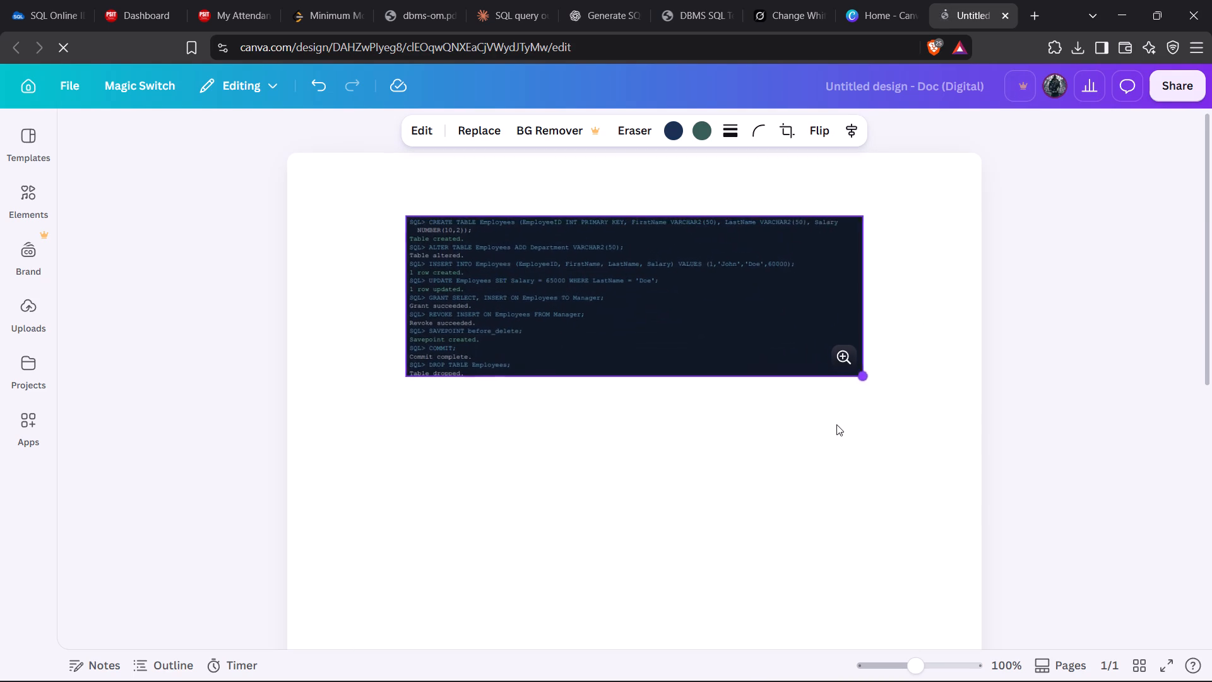
left_click_drag(836, 424, 843, 428)
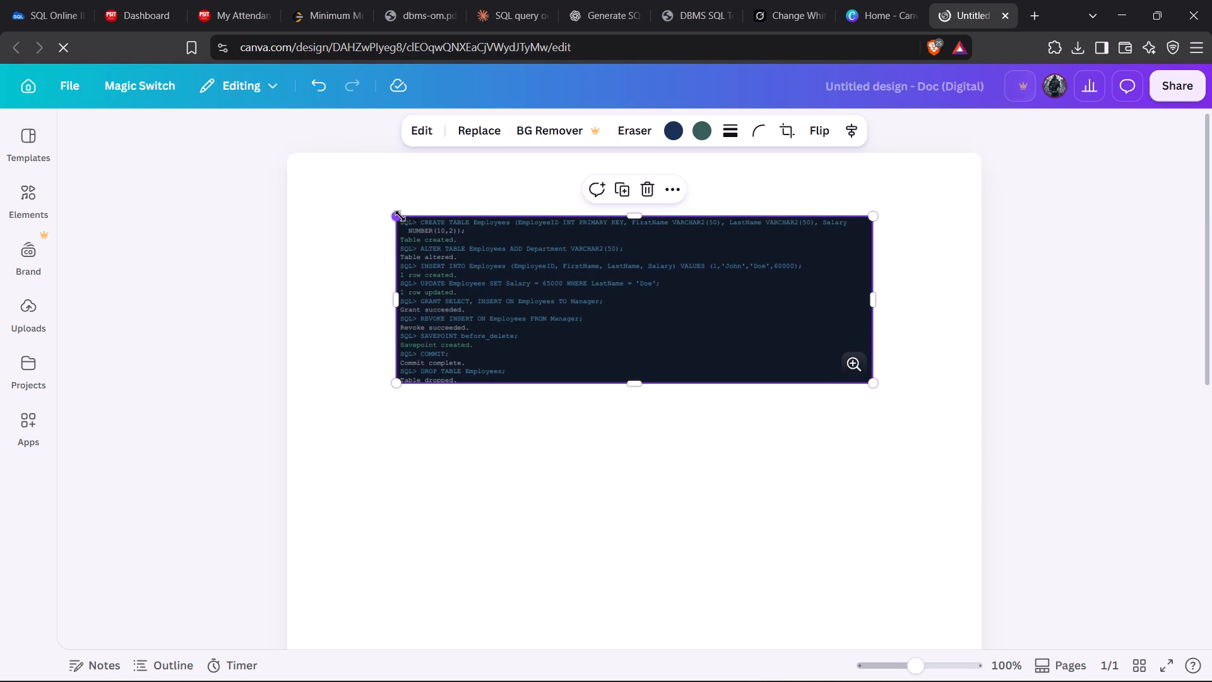
left_click_drag(562, 215, 520, 193)
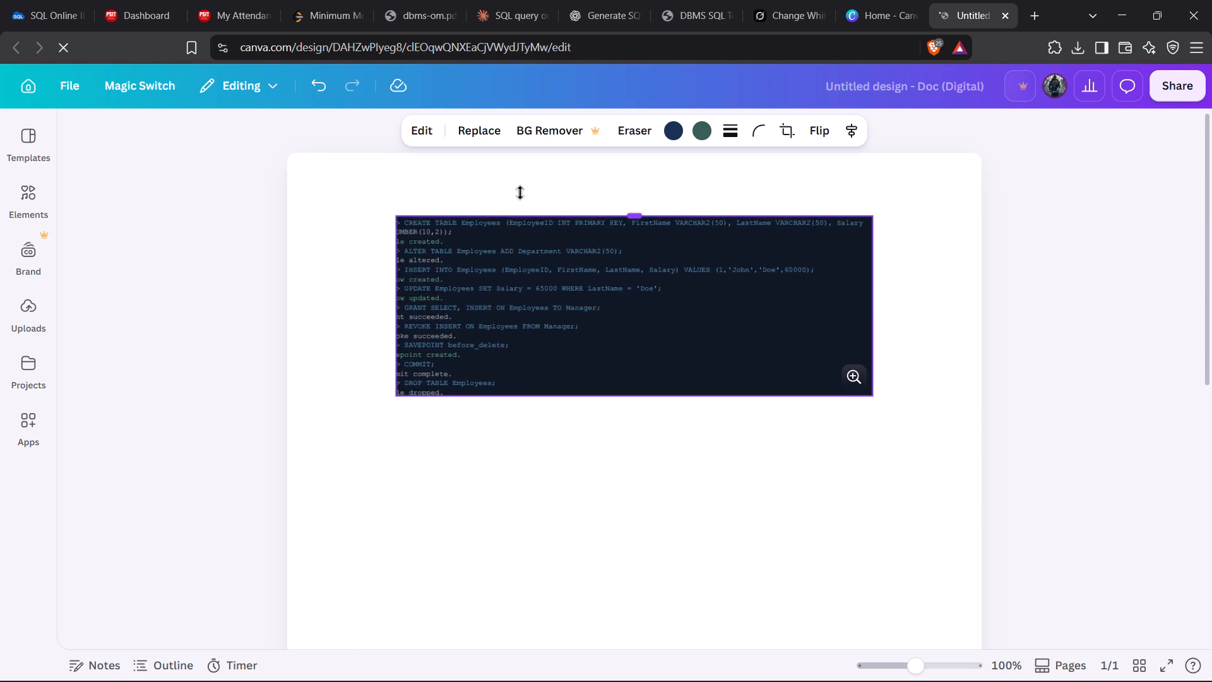
left_click_drag(520, 193, 542, 217)
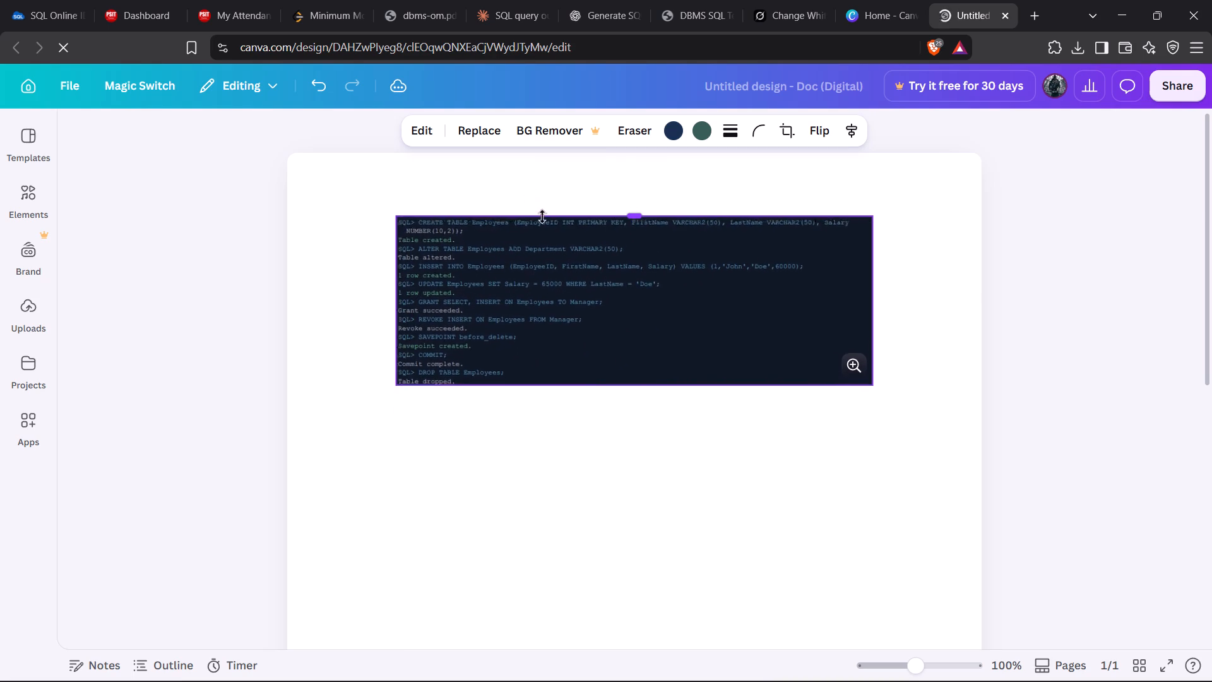
left_click_drag(542, 217, 544, 210)
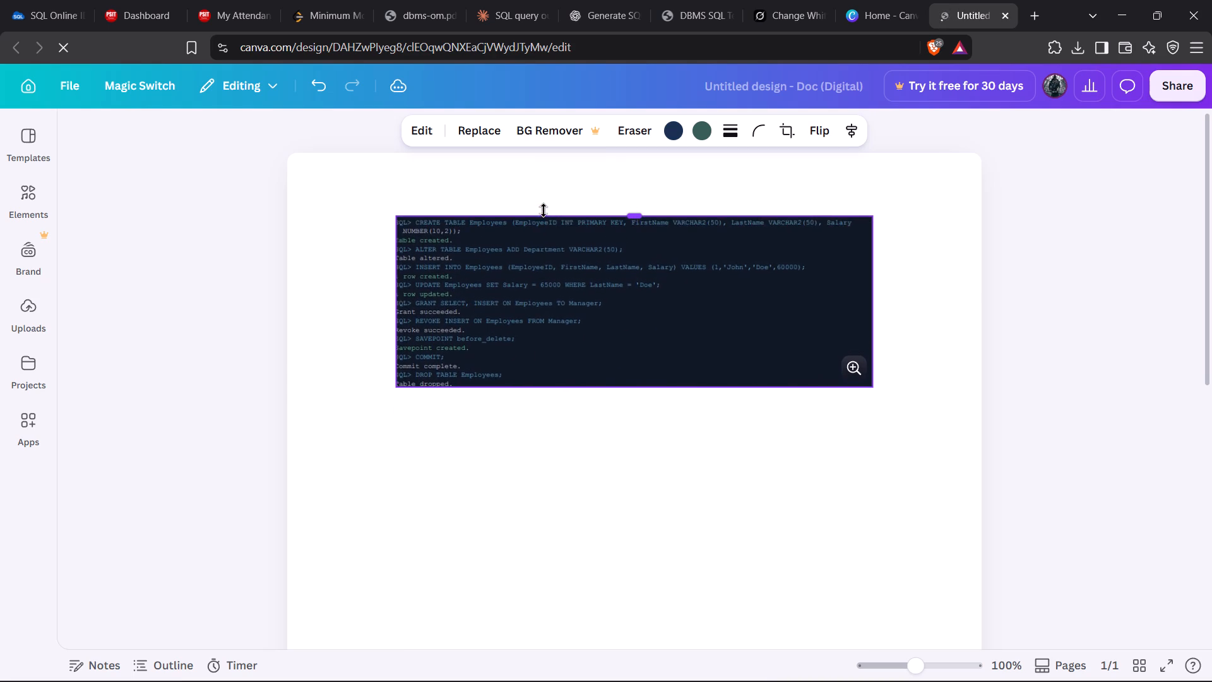
left_click_drag(544, 210, 543, 210)
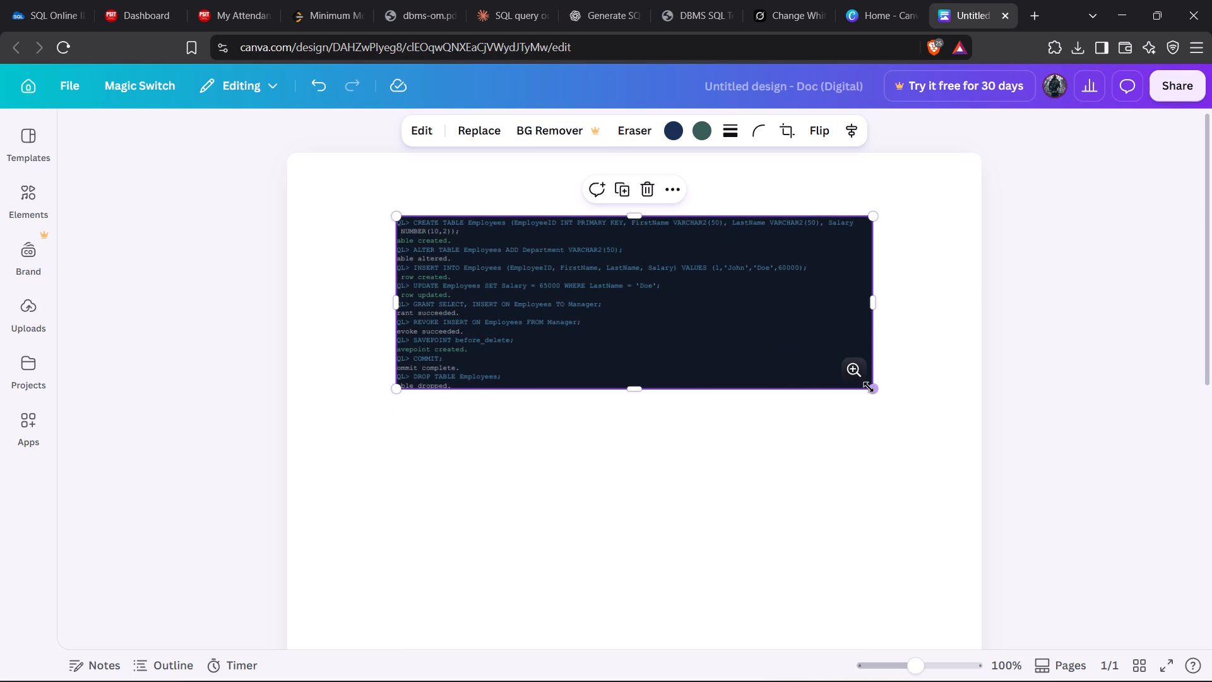
left_click_drag(869, 387, 1066, 498)
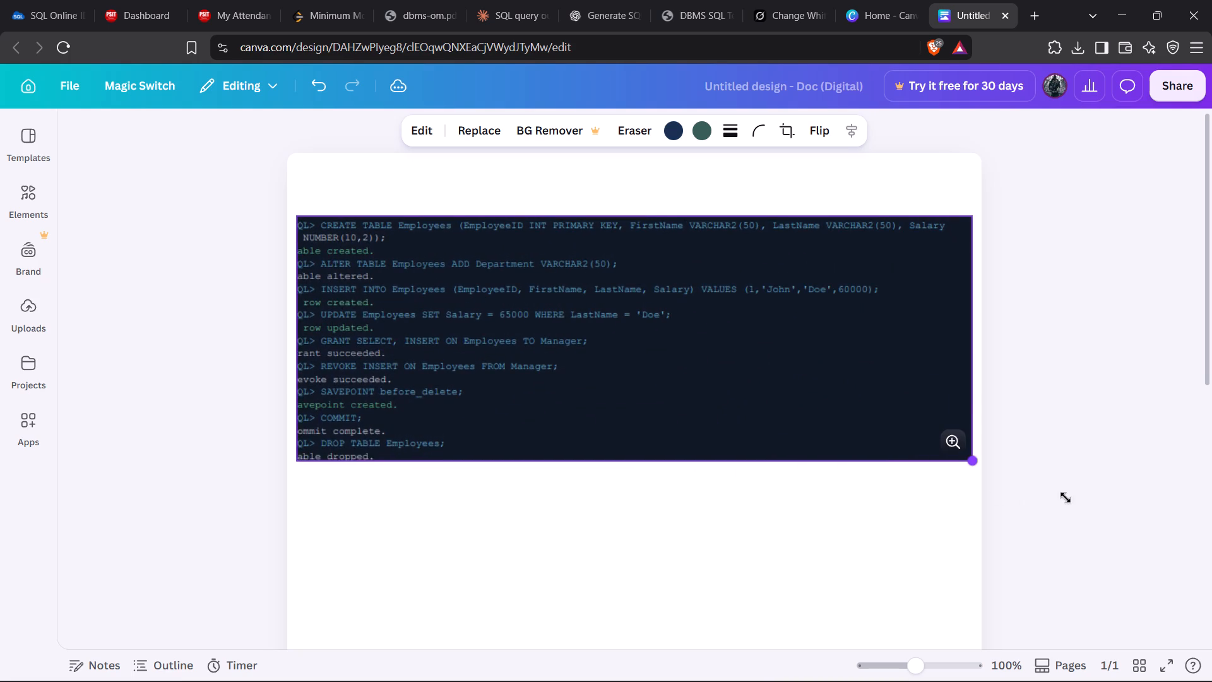
left_click_drag(1066, 498, 955, 435)
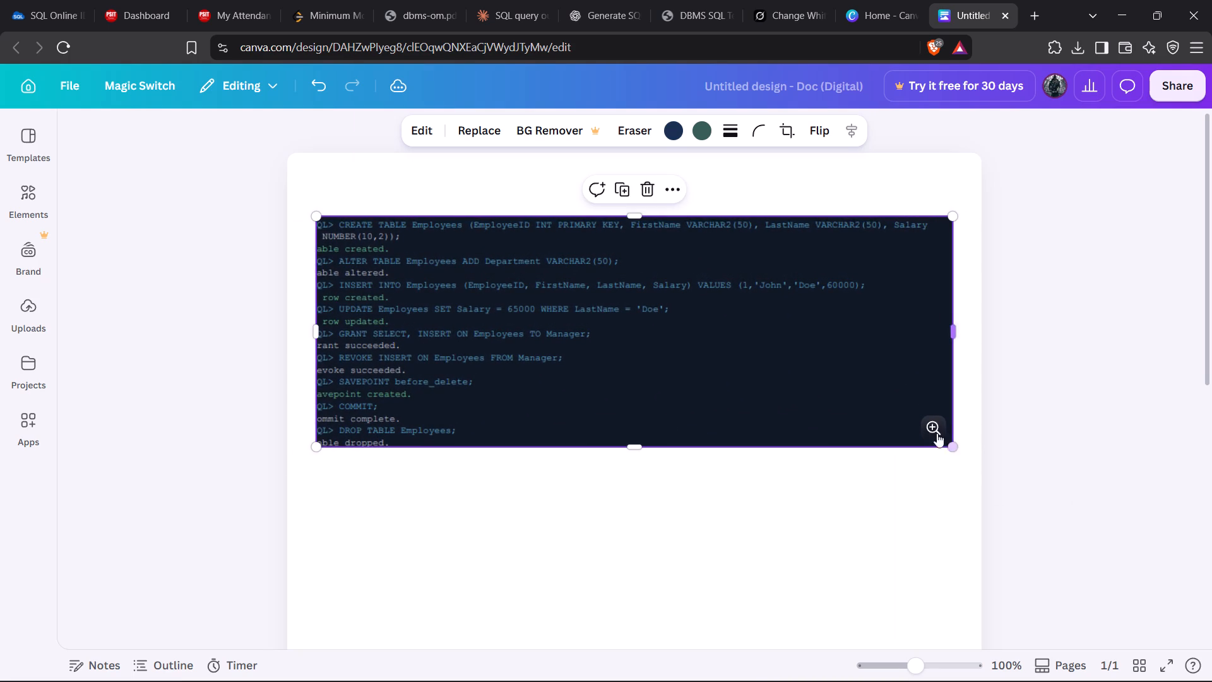
left_click_drag(316, 330, 294, 333)
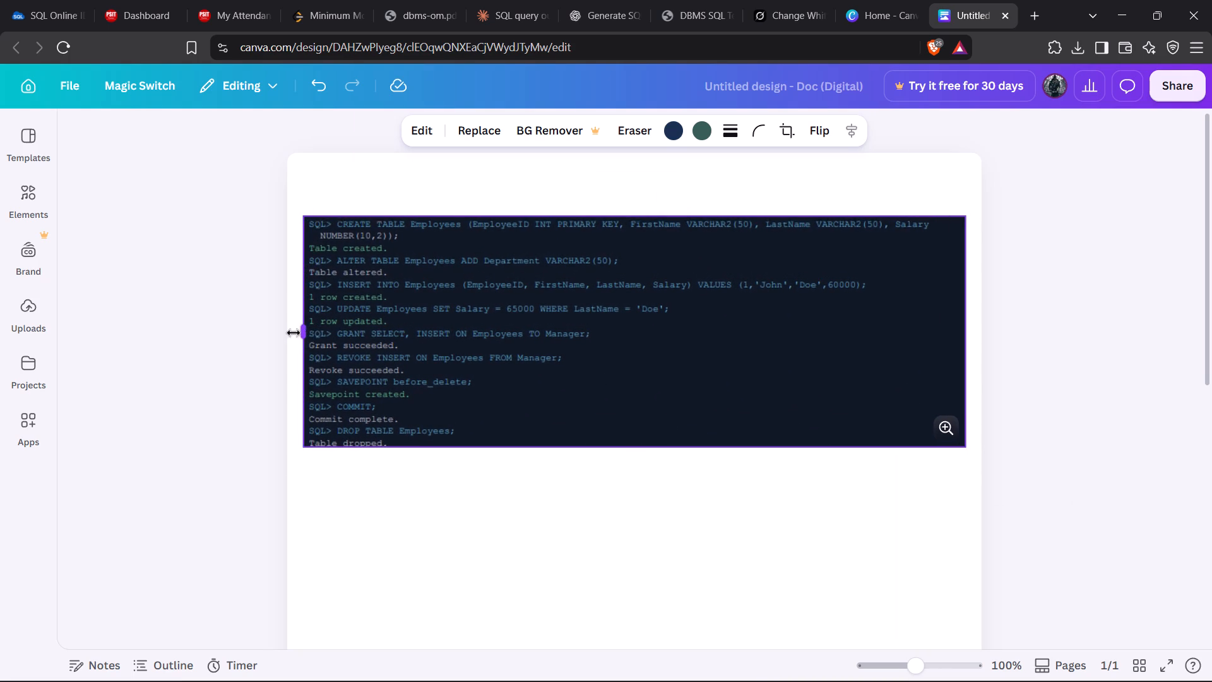
left_click_drag(294, 333, 306, 329)
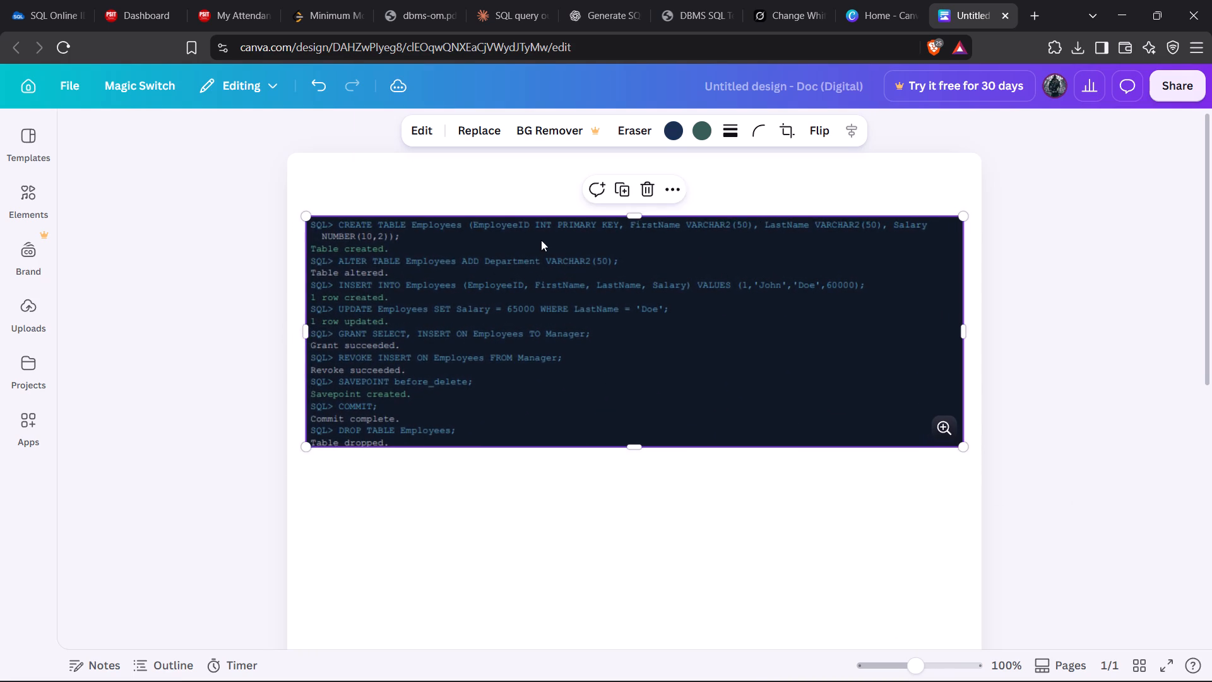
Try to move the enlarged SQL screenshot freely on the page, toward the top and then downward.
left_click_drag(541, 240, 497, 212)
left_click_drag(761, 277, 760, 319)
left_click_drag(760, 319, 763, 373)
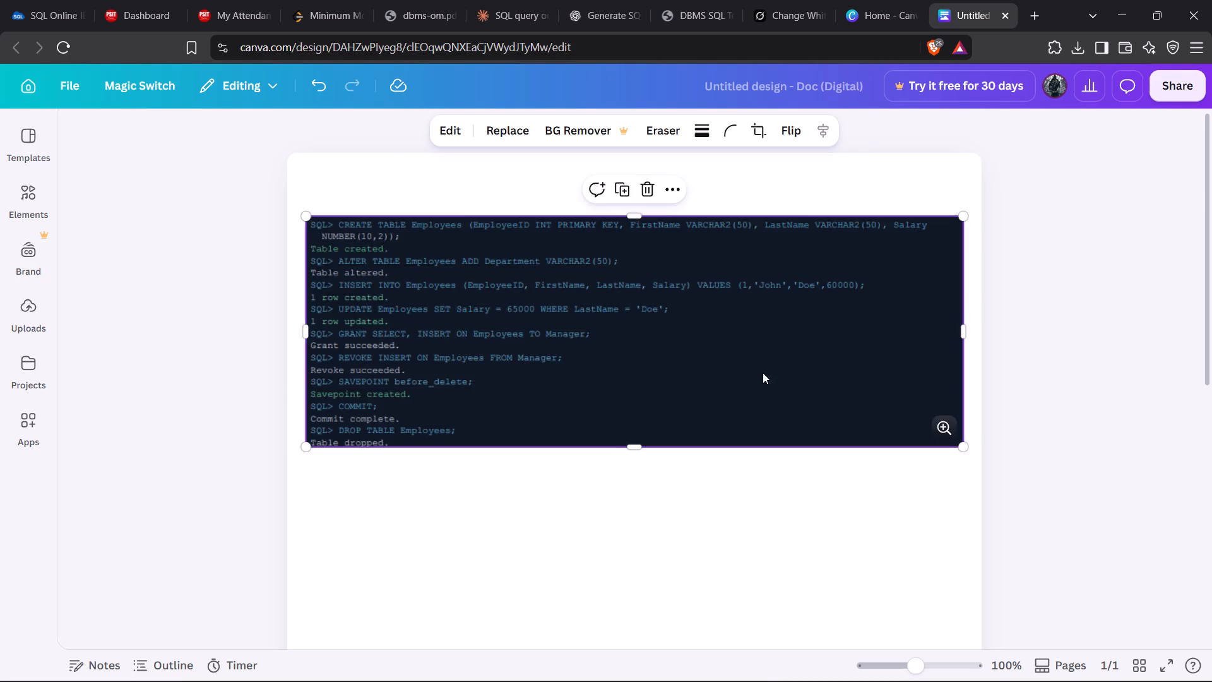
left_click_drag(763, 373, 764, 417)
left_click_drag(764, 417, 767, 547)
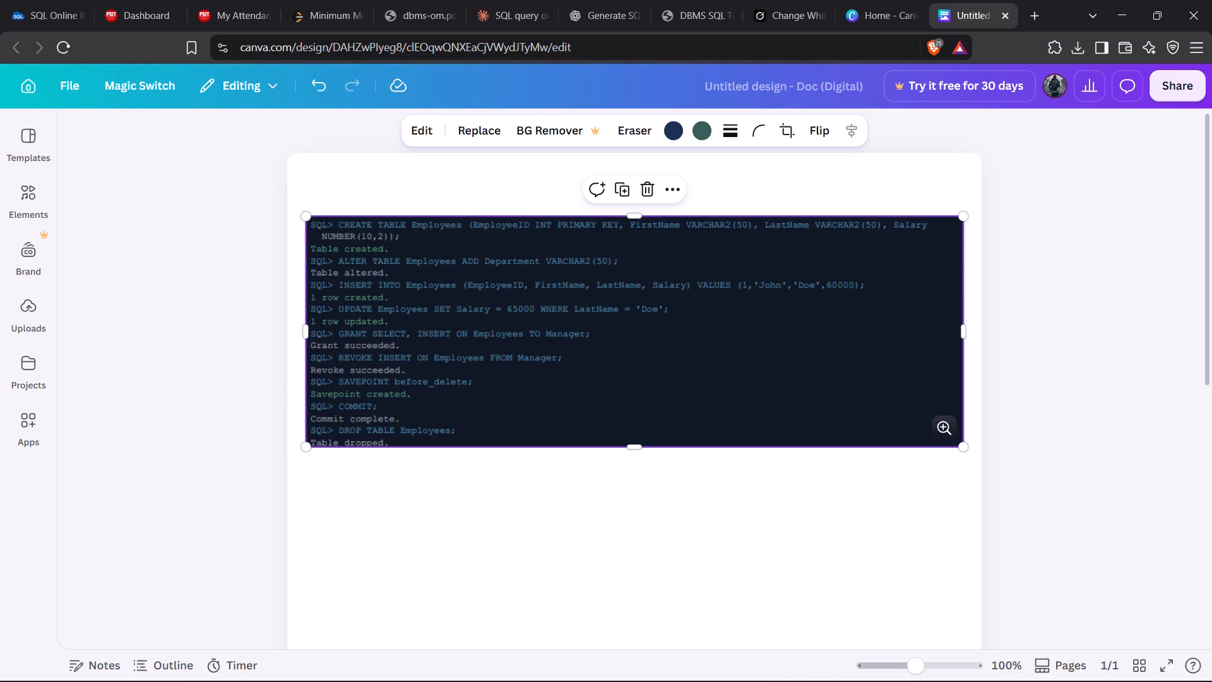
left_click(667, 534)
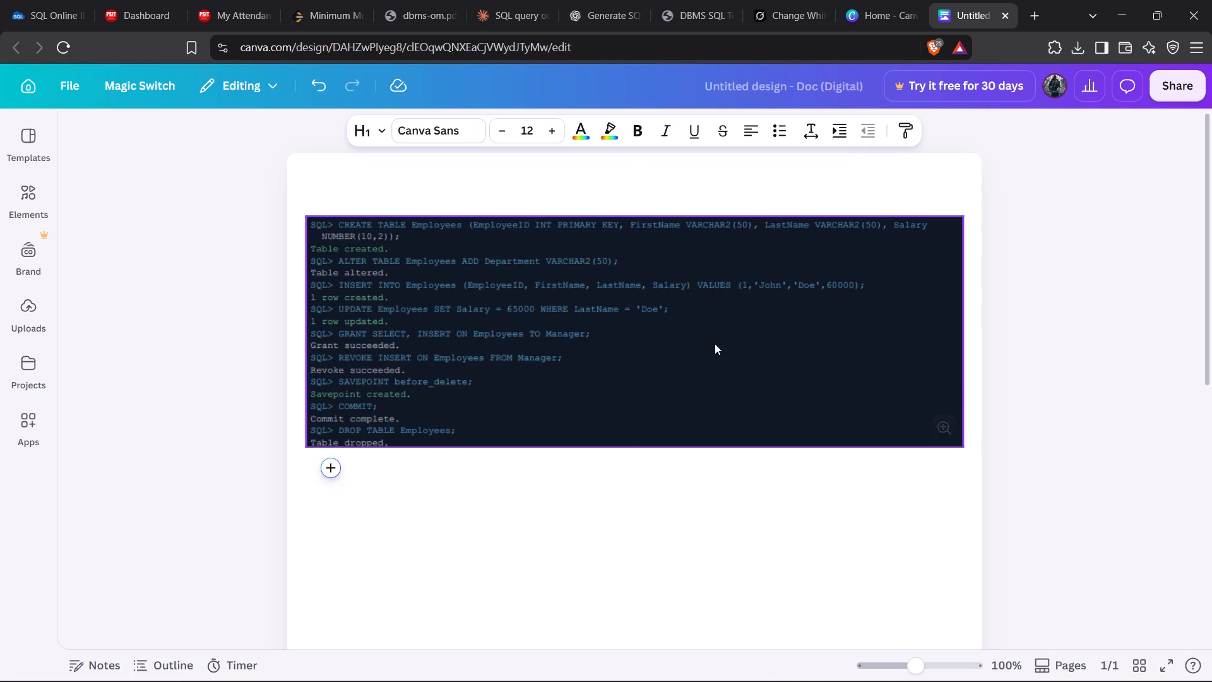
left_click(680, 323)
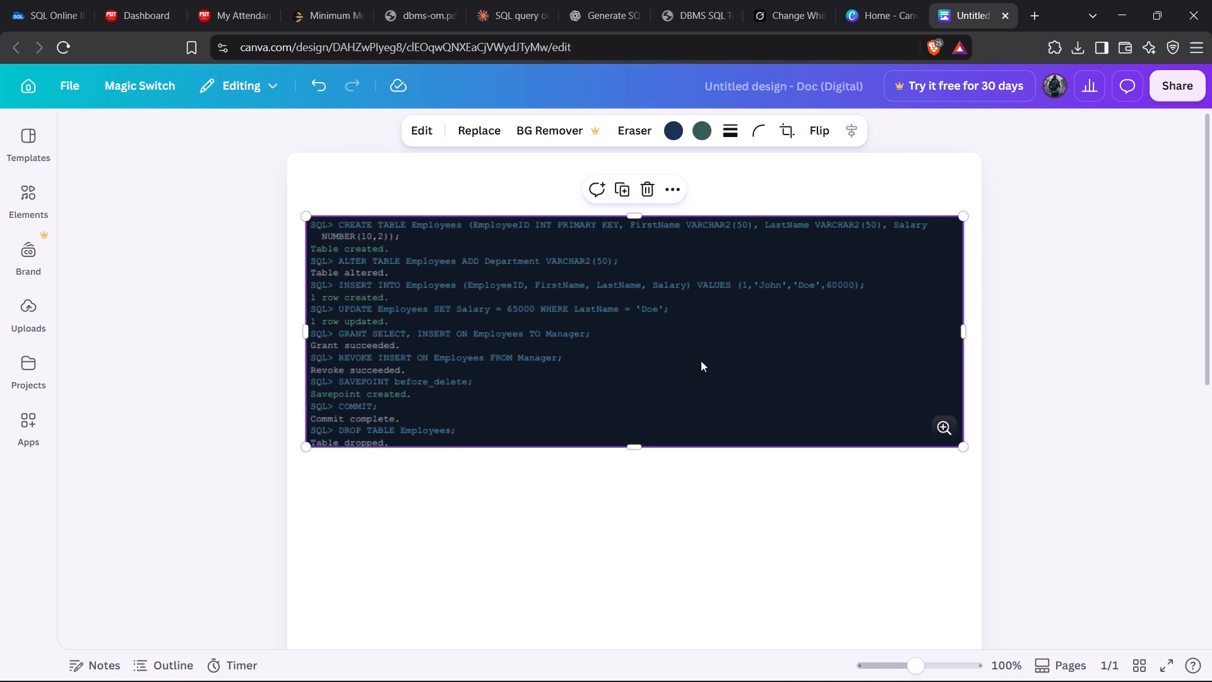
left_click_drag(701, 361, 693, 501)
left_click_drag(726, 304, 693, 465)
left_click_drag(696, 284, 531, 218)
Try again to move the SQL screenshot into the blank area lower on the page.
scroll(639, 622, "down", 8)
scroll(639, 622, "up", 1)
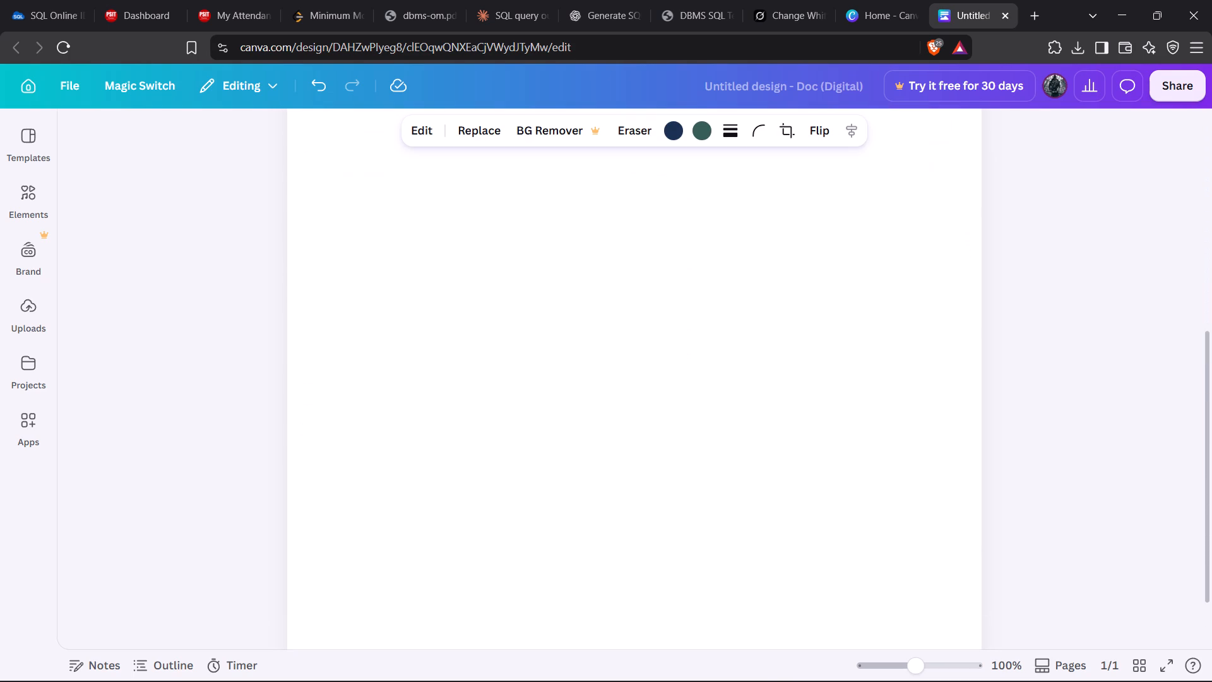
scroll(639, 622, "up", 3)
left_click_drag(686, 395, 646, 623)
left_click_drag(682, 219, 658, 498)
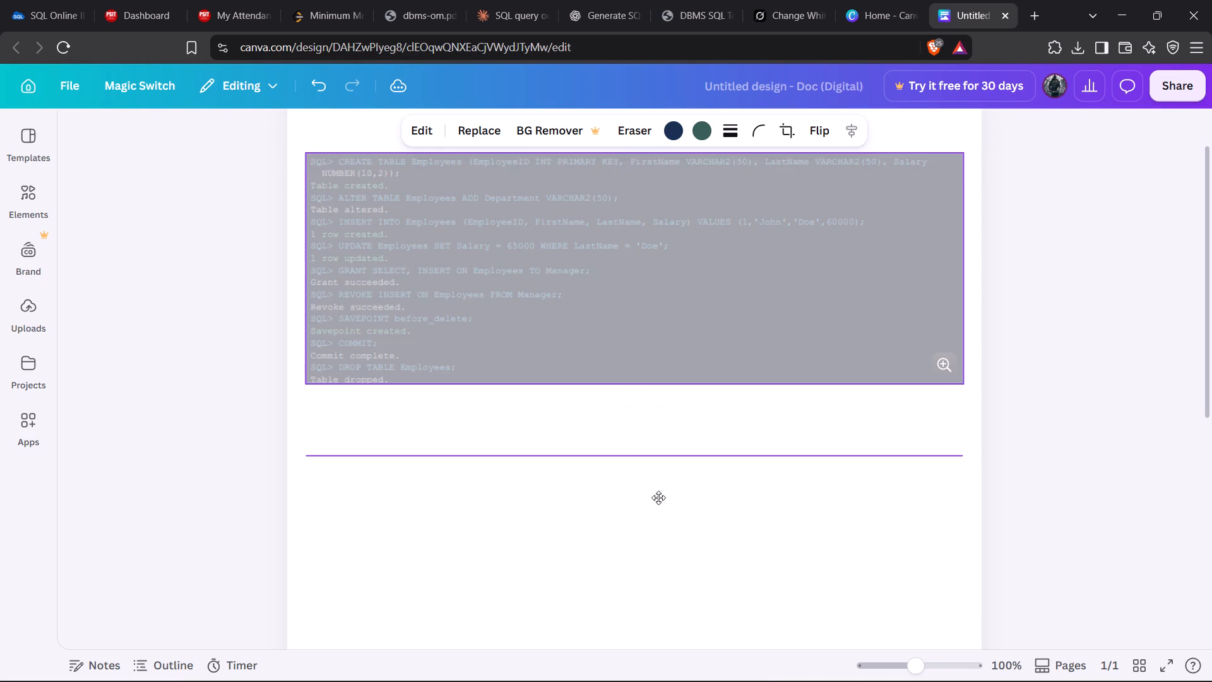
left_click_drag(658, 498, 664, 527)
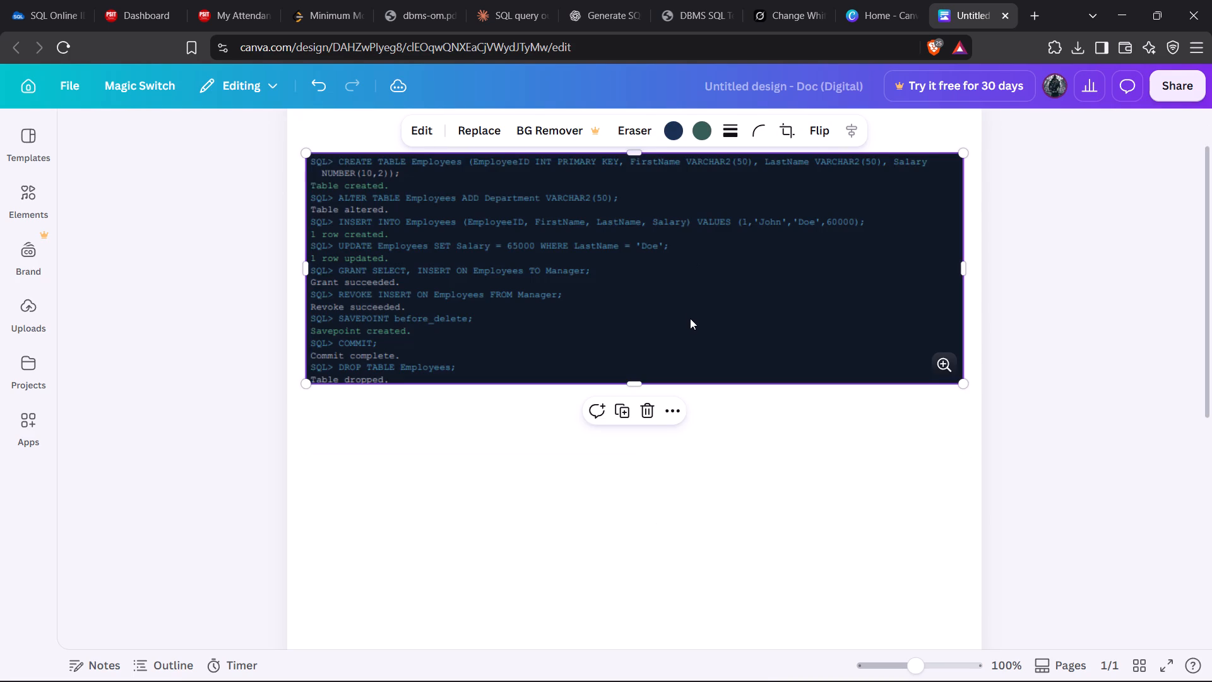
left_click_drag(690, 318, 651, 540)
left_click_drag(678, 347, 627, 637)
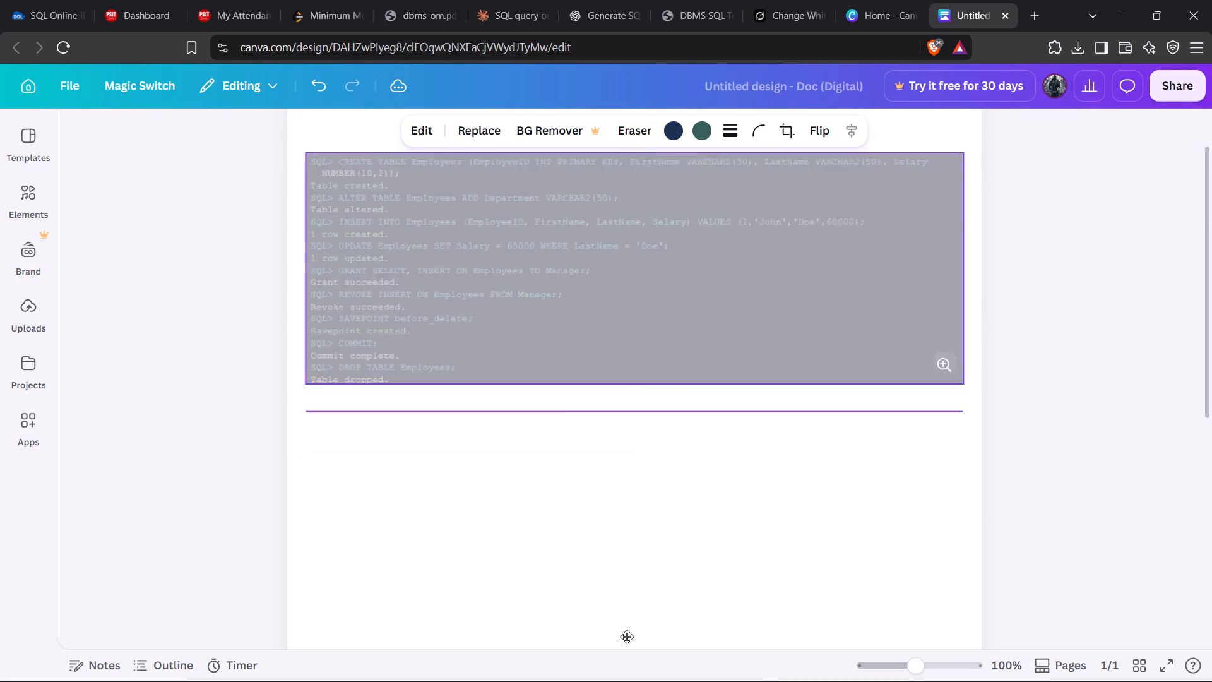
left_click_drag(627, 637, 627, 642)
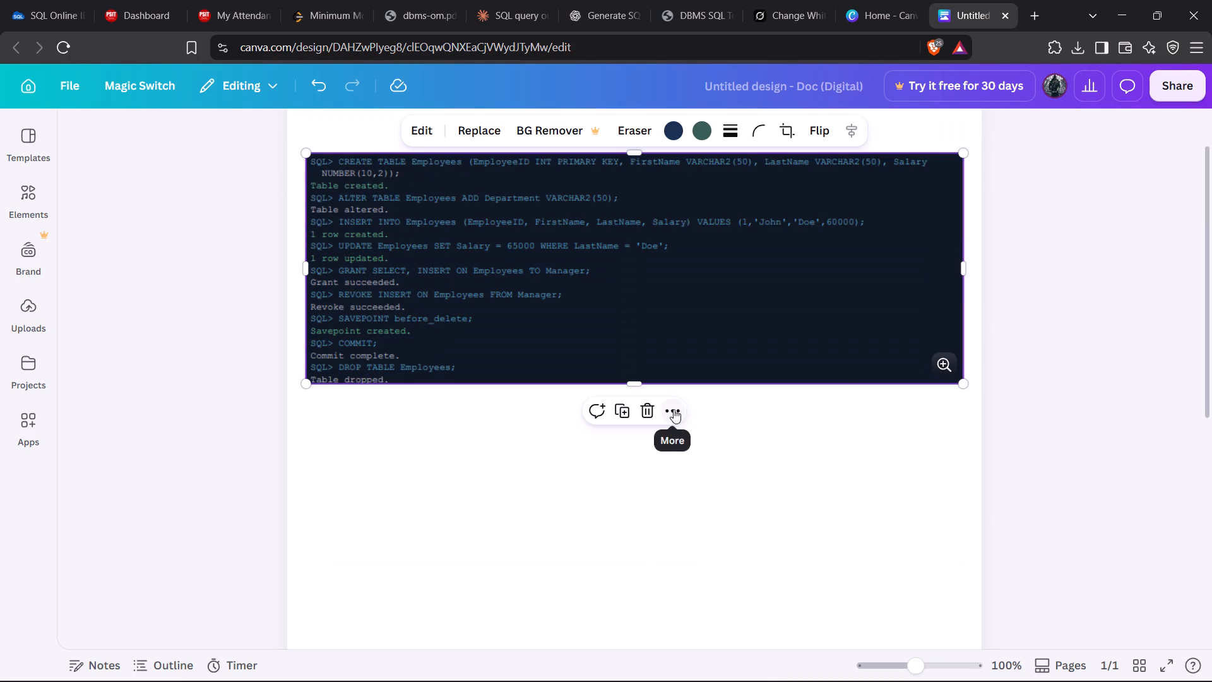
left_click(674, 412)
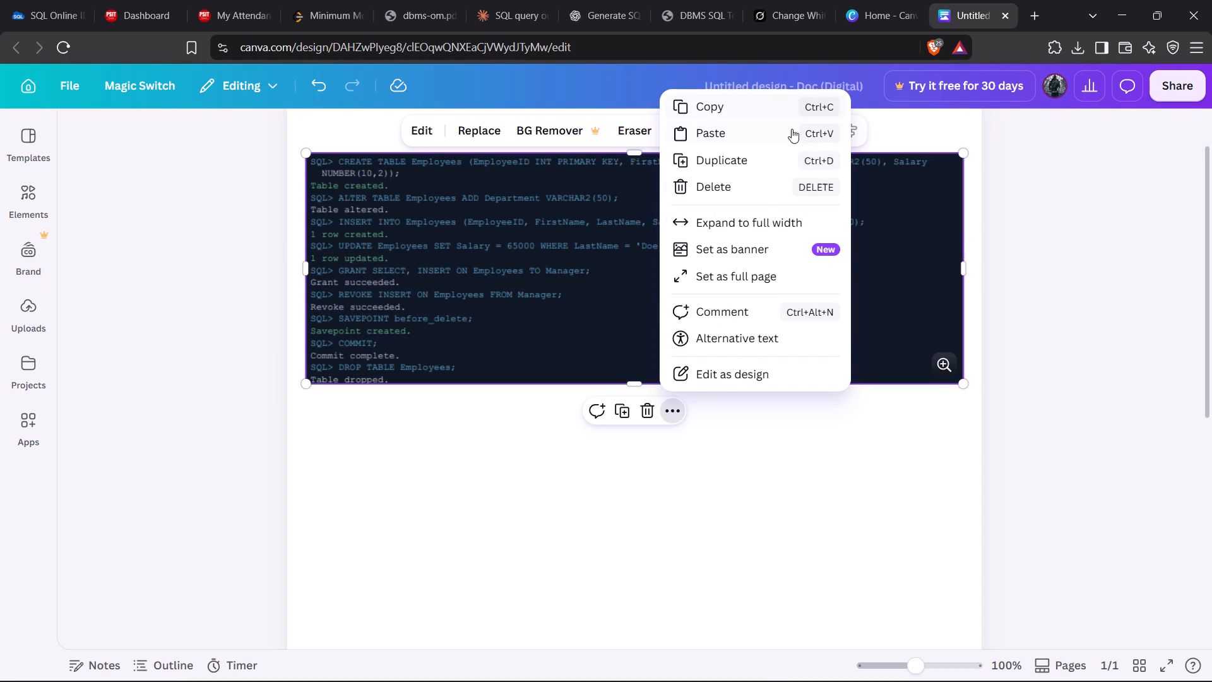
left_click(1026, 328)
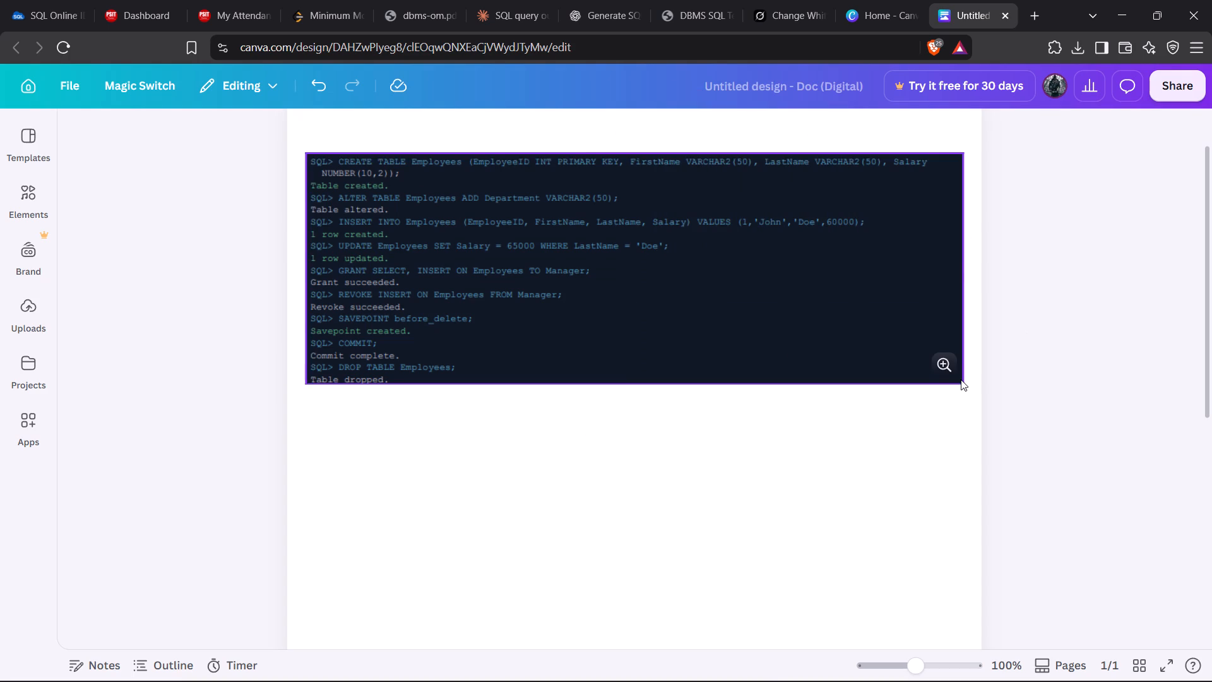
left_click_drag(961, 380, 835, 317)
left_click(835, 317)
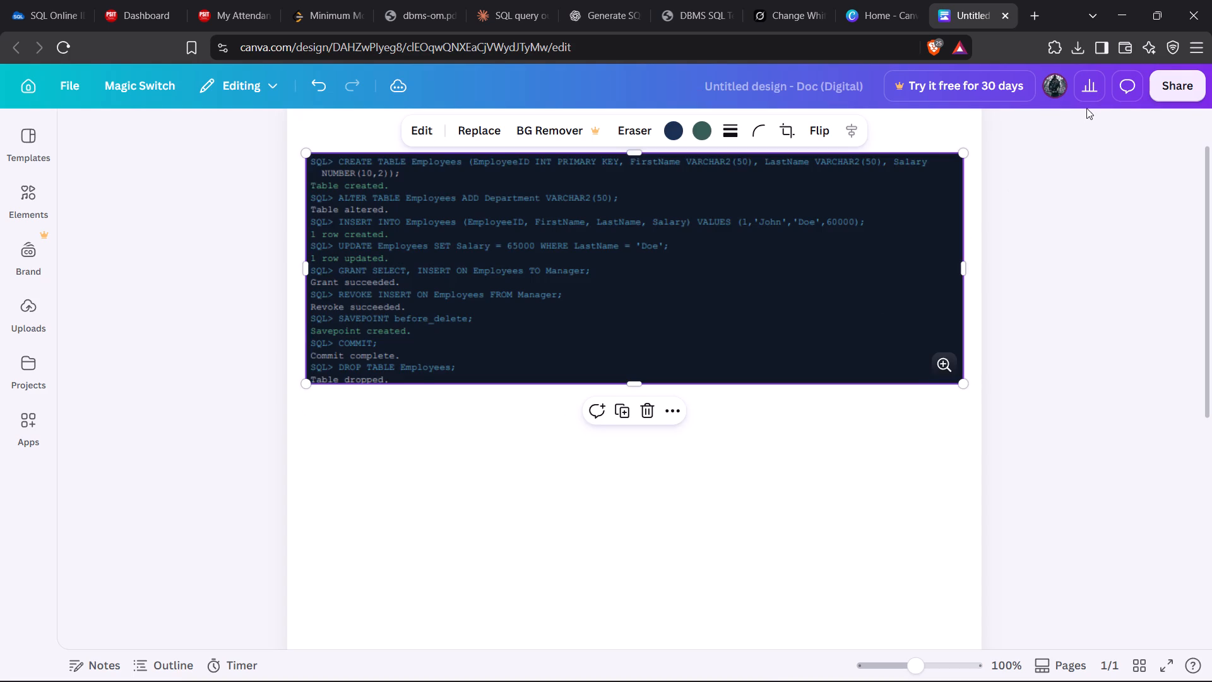
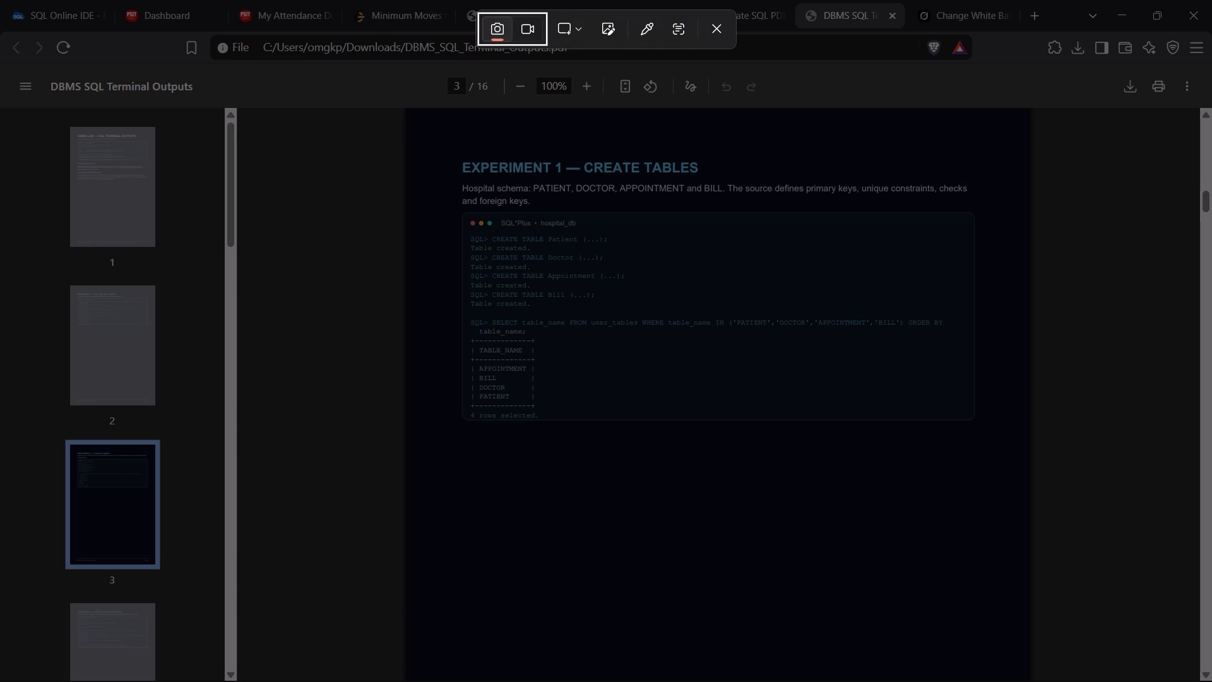
left_click_drag(465, 234, 971, 456)
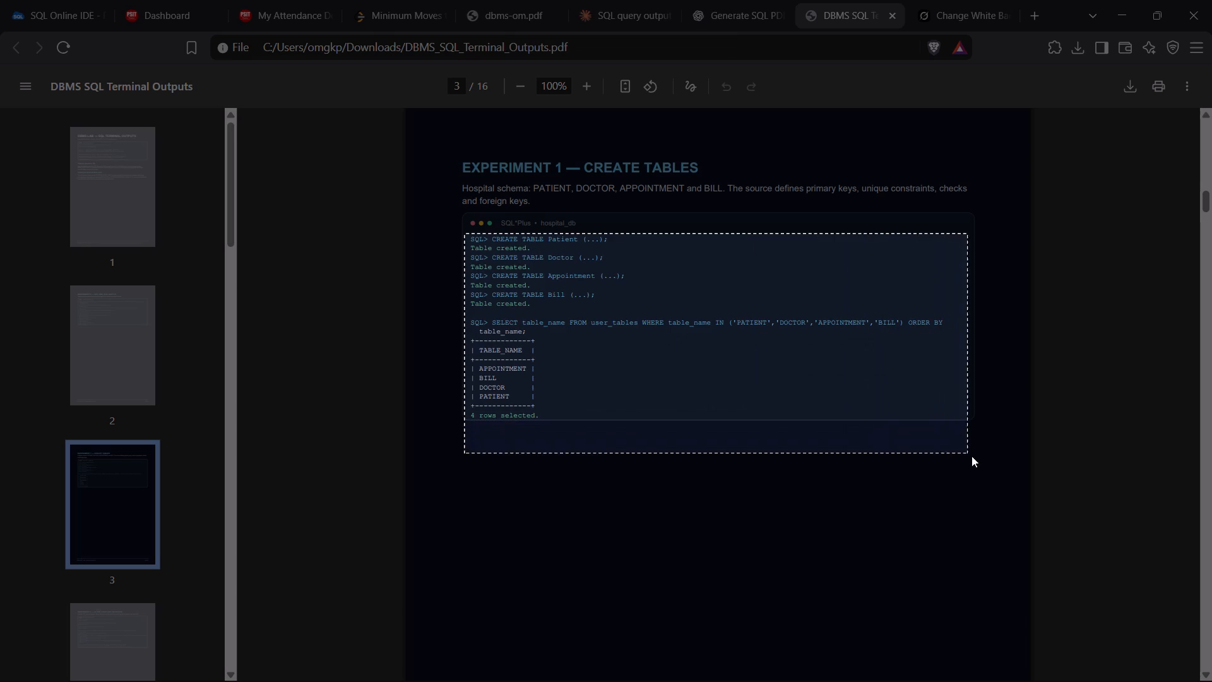
left_click_drag(971, 456, 968, 419)
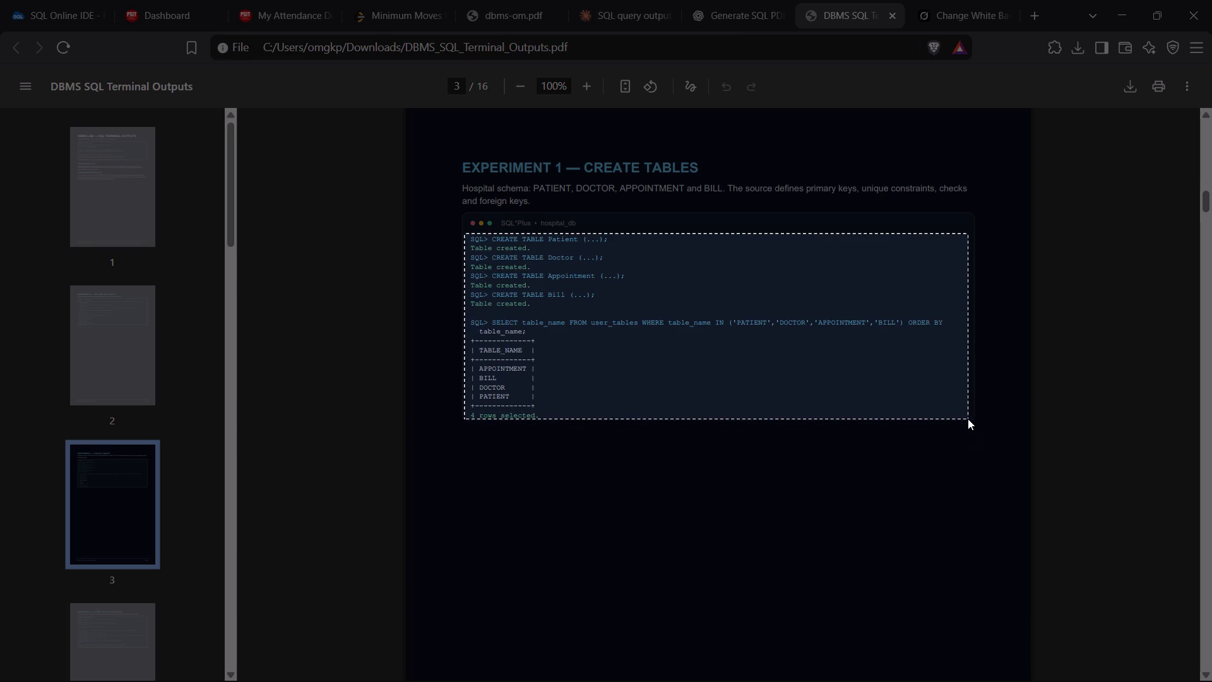
left_click_drag(968, 419, 970, 421)
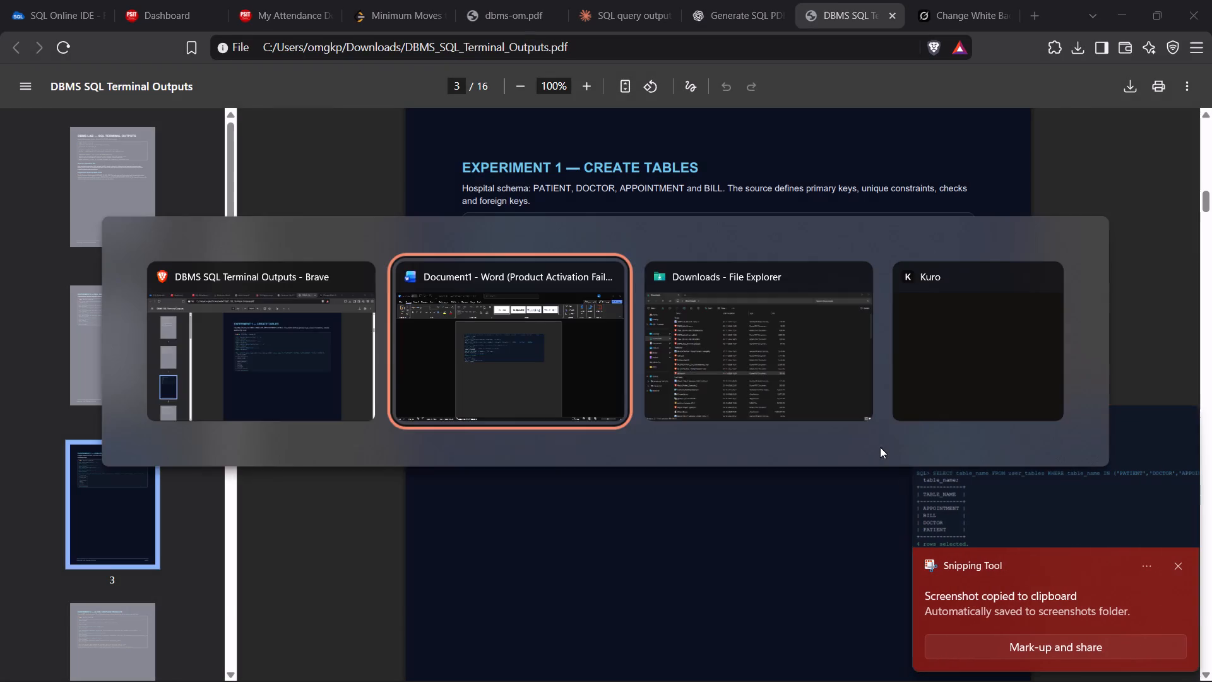
Paste the Experiment 1 screenshot into the Word document, set Top and Bottom wrapping, and place it left-aligned just below the first screenshot.
key("ctrl+v")
left_click(671, 510)
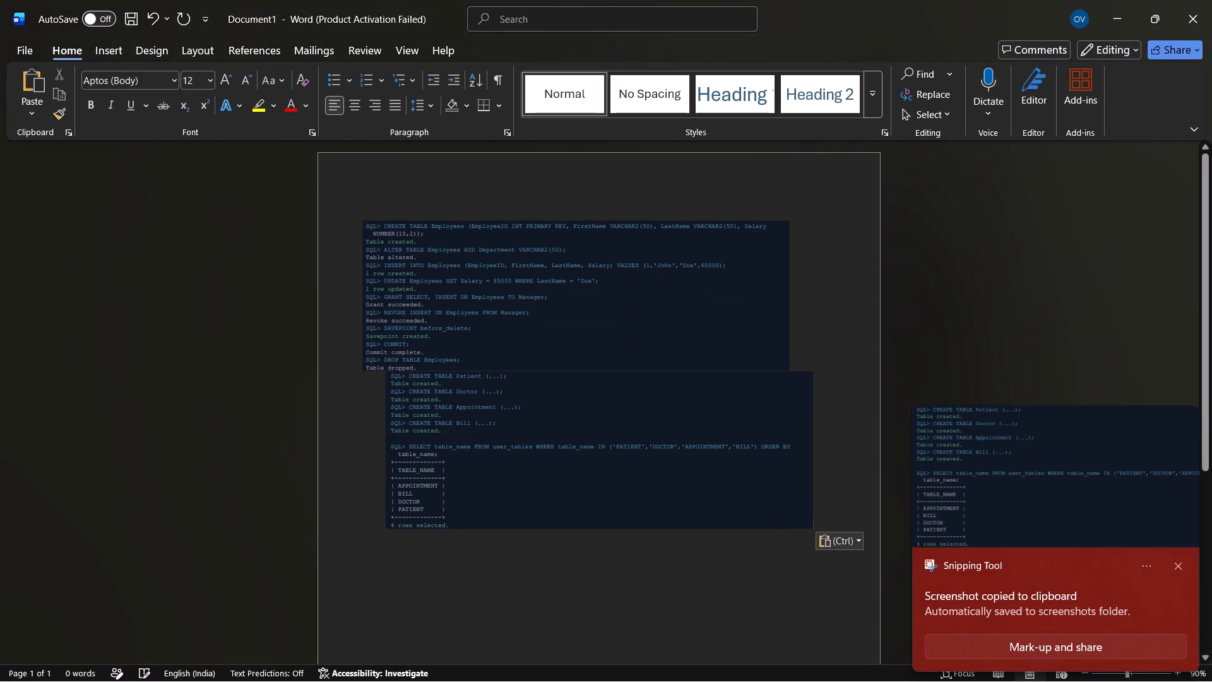
left_click_drag(671, 510, 610, 553)
left_click(835, 385)
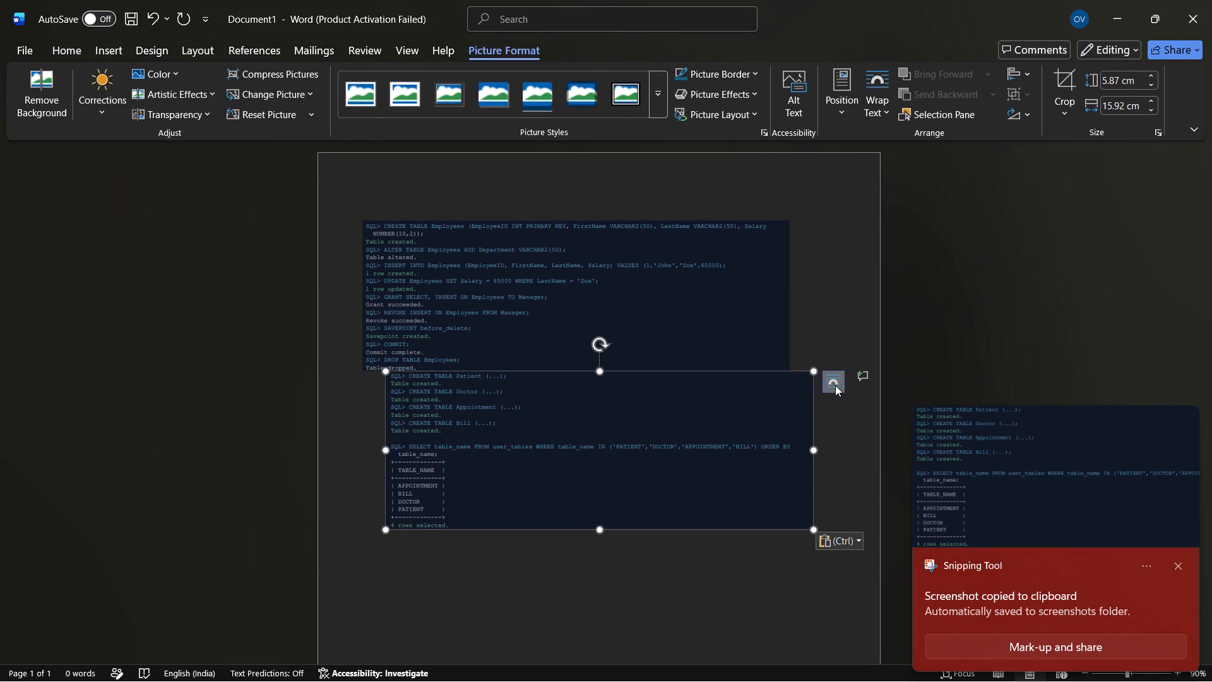
left_click(874, 539)
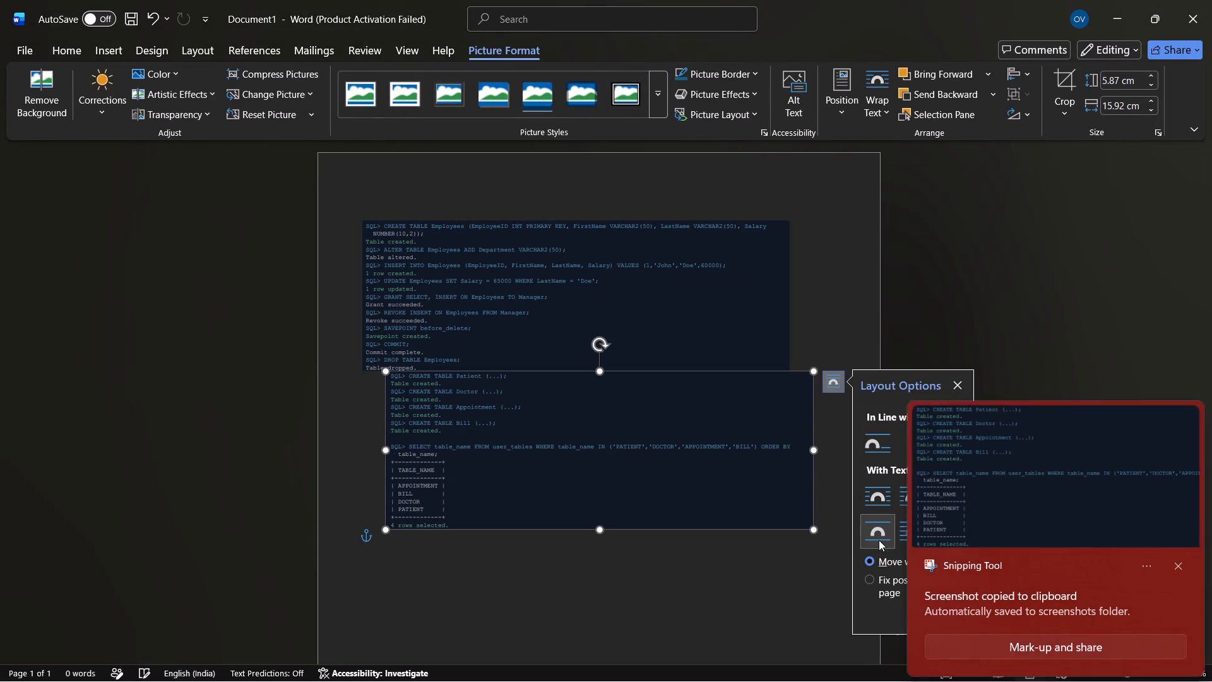
left_click_drag(703, 487, 688, 505)
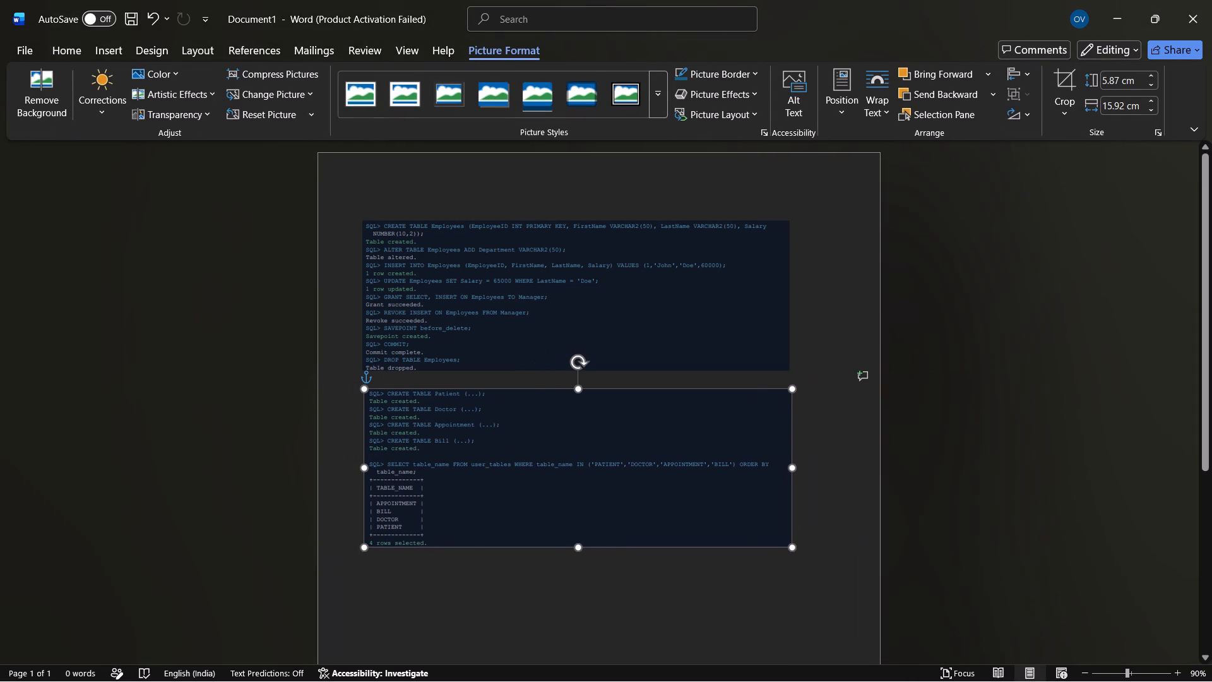
left_click_drag(688, 505, 682, 493)
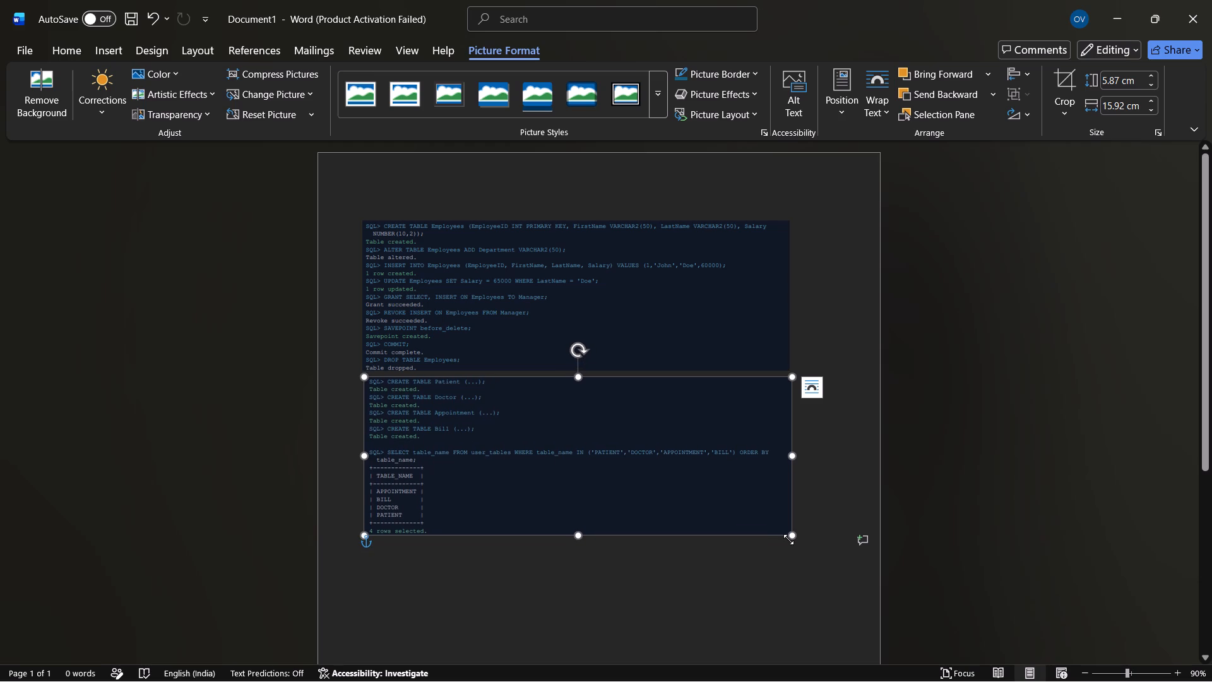
Resize the Experiment 1 screenshot to about 6.37 cm high and 15.99 cm wide, roughly matching the width of the screenshot above.
left_click_drag(791, 539, 731, 505)
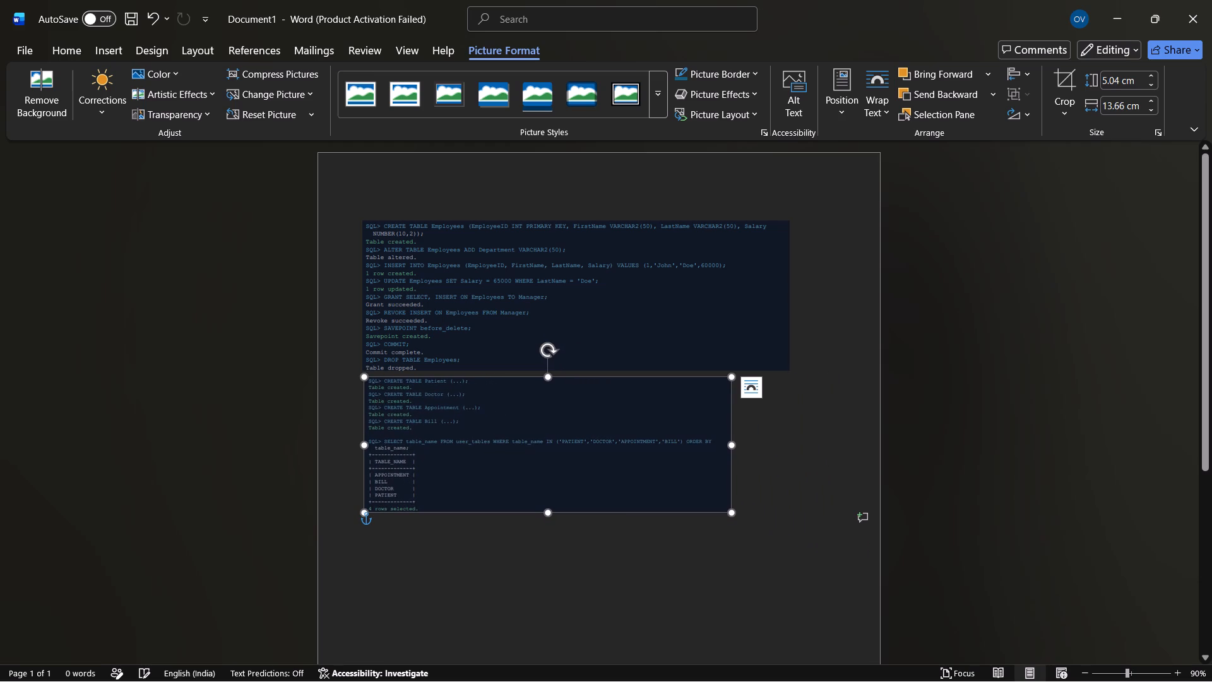
left_click_drag(733, 445, 555, 469)
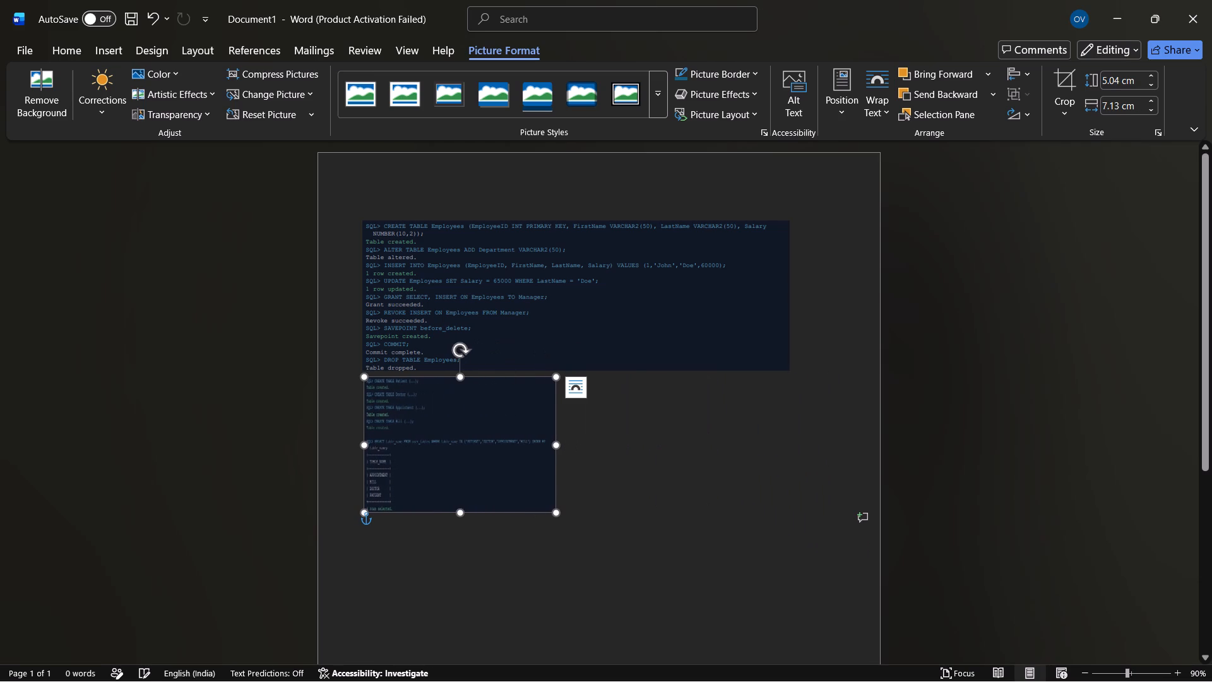
left_click_drag(457, 515, 446, 506)
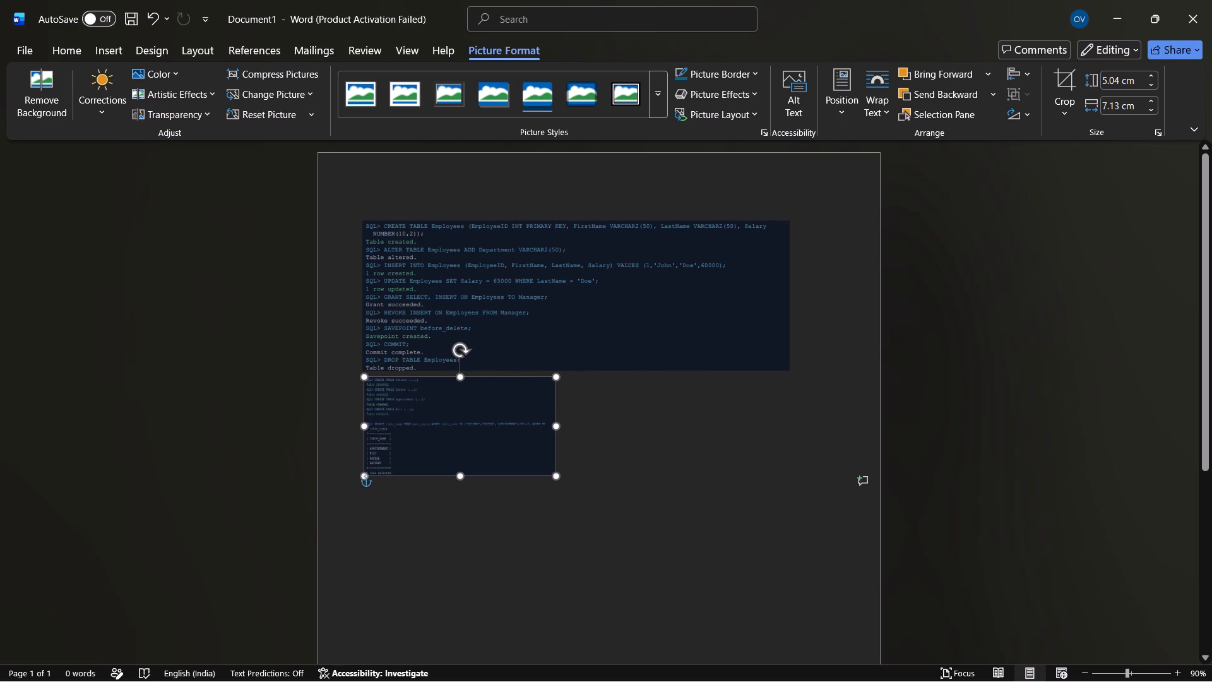
left_click_drag(446, 506, 456, 548)
left_click_drag(556, 464, 684, 468)
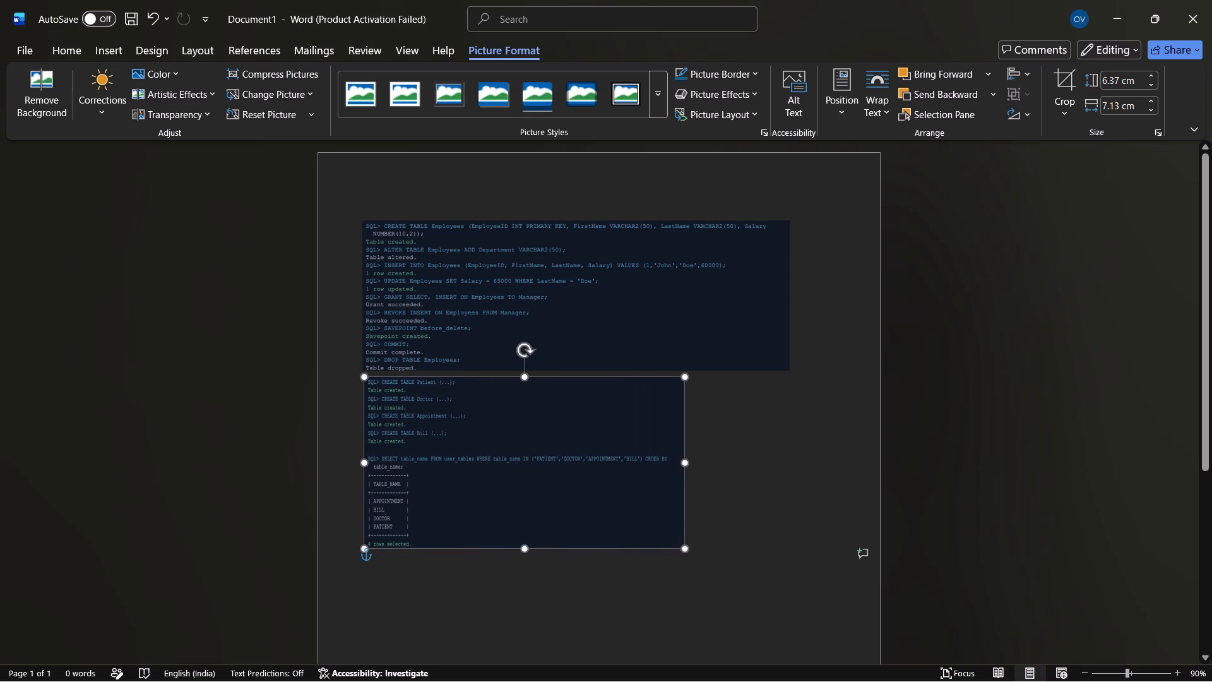
left_click_drag(684, 468, 793, 473)
left_click(957, 423)
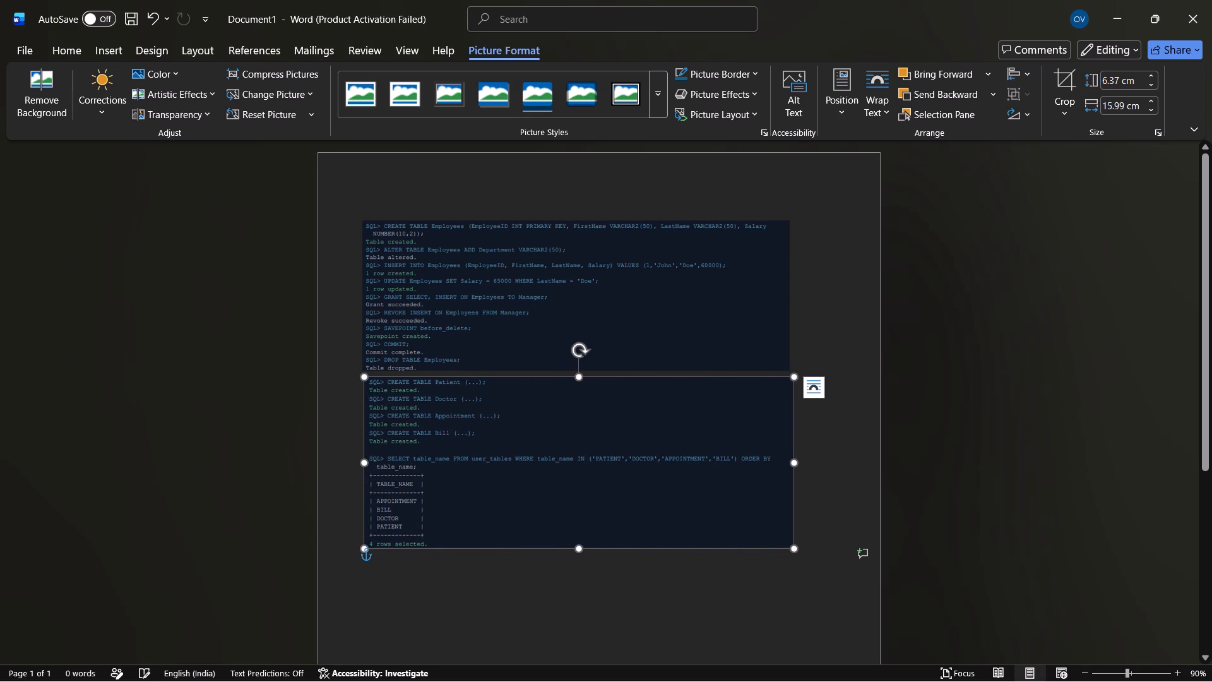
Capture a screenshot of the Experiment 2 — Alter, Drop and Truncate terminal output in the PDF, leaving out the closing notes.
scroll(957, 423, "down", 1)
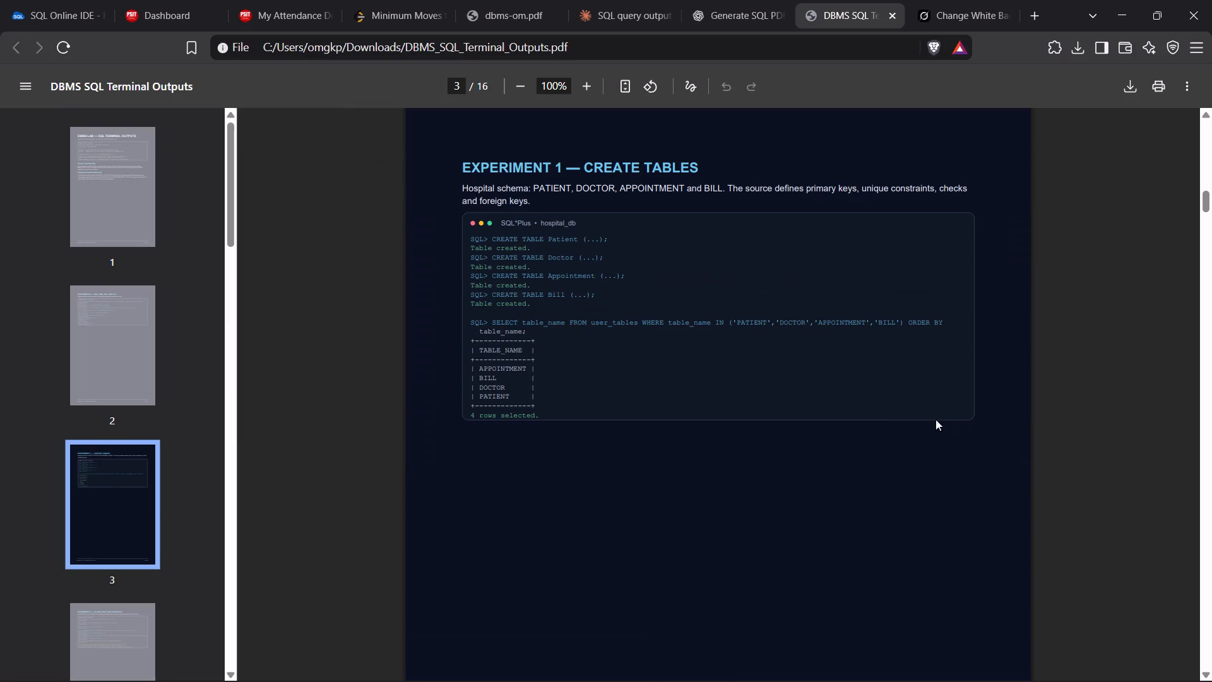
scroll(787, 469, "down", 8)
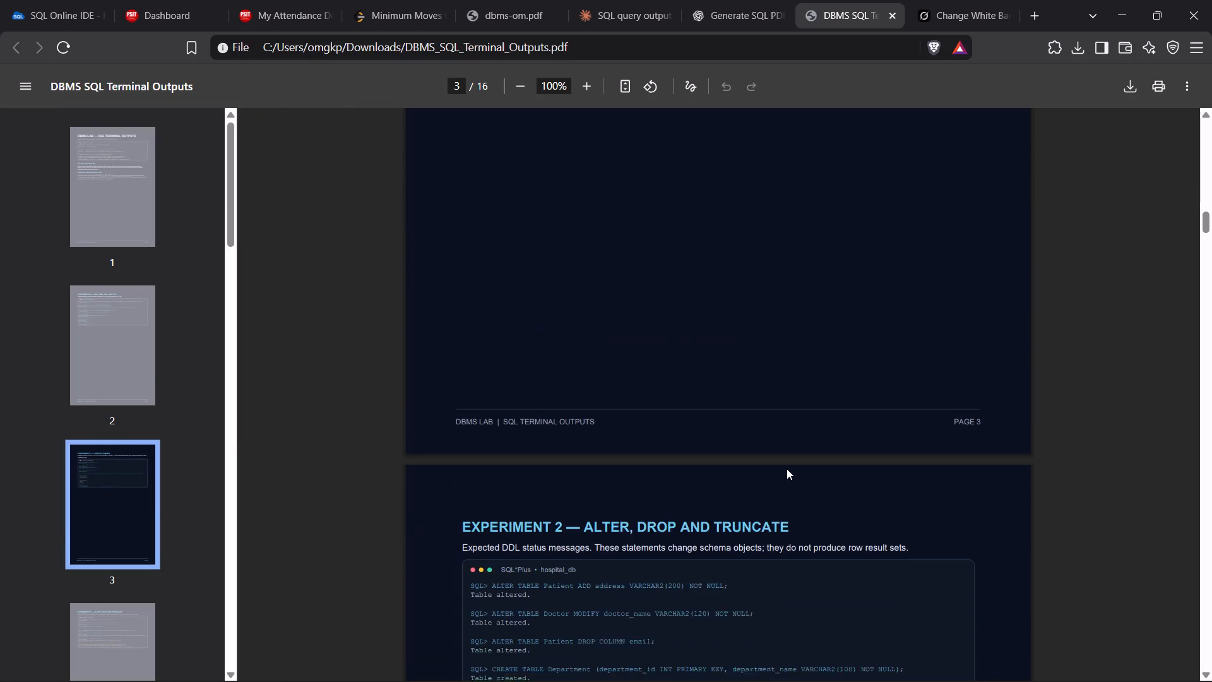
scroll(787, 469, "down", 2)
scroll(787, 469, "up", 6)
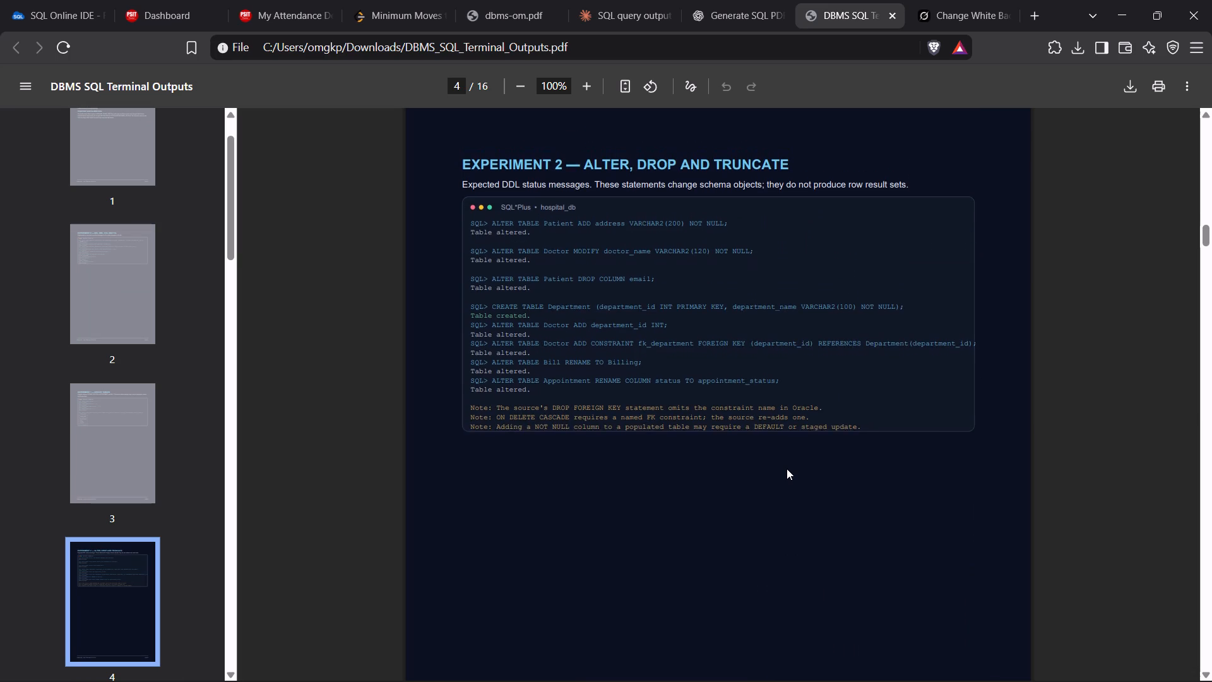
scroll(787, 469, "up", 1)
key("shift+super+s")
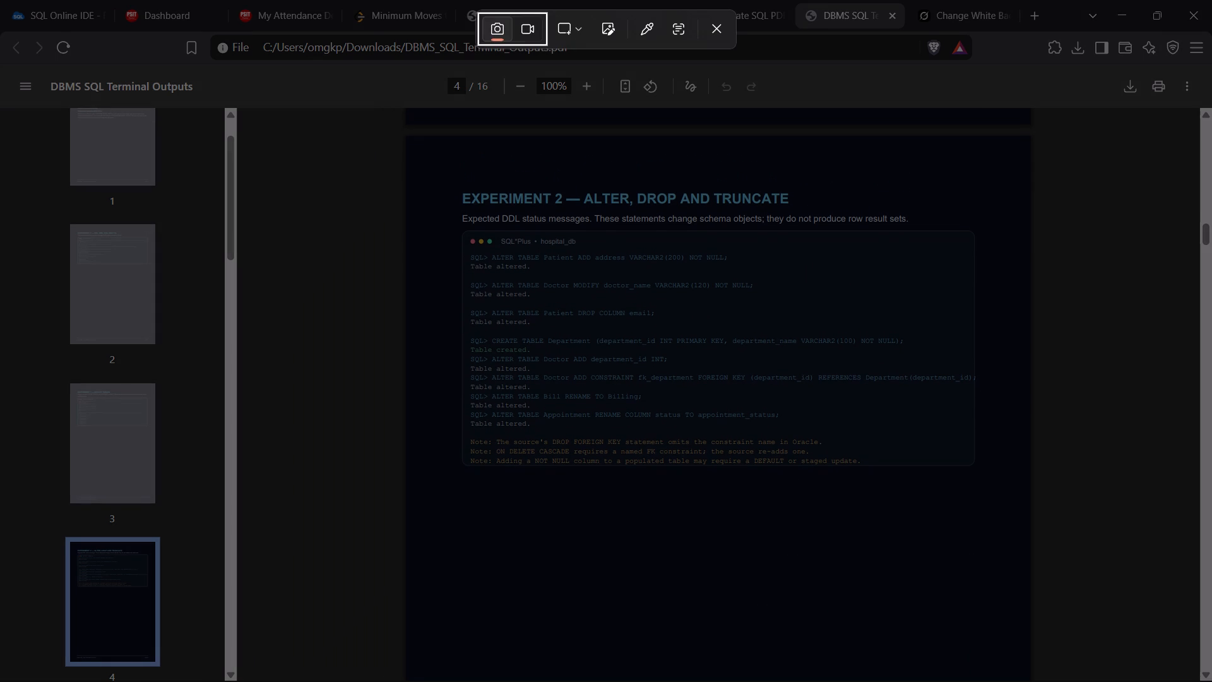
left_click_drag(464, 251, 939, 496)
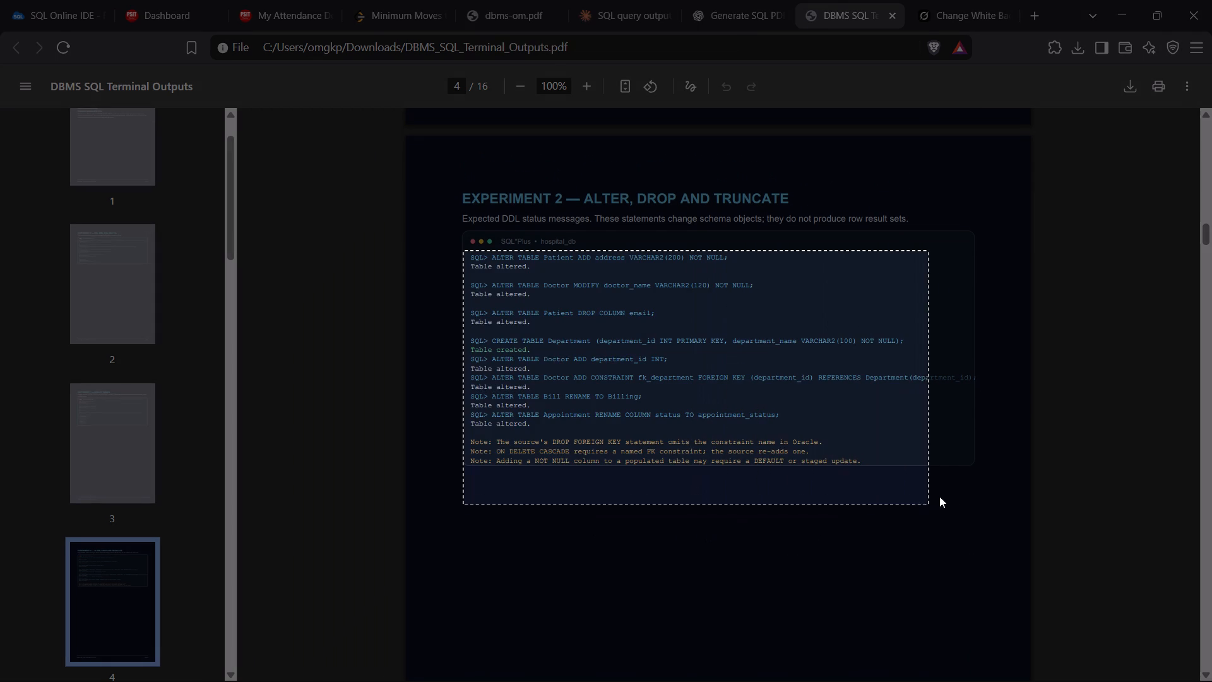
left_click_drag(939, 496, 949, 482)
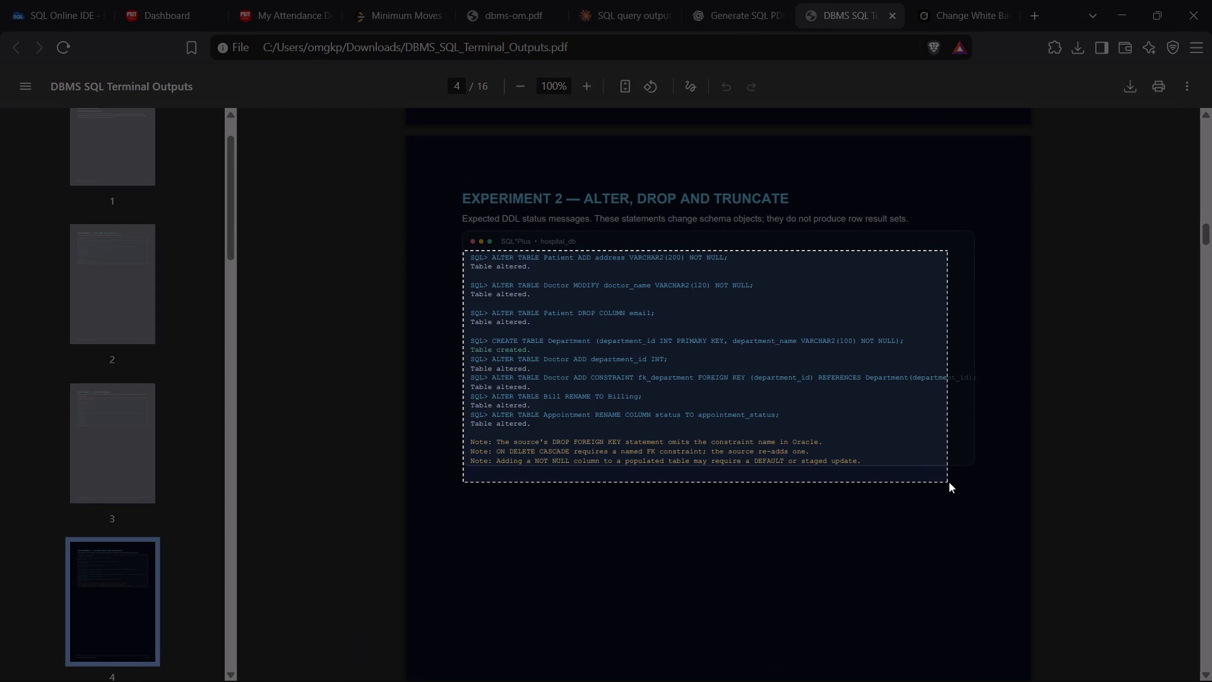
left_click_drag(949, 482, 1037, 489)
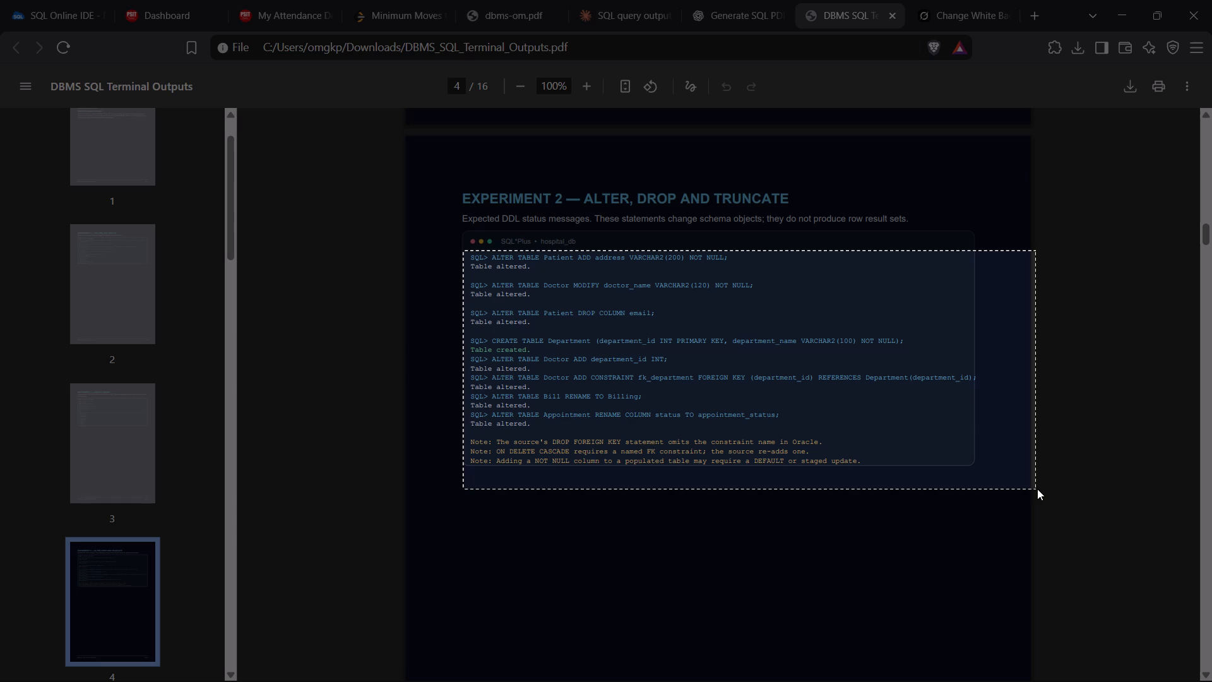
left_click_drag(1037, 489, 1005, 485)
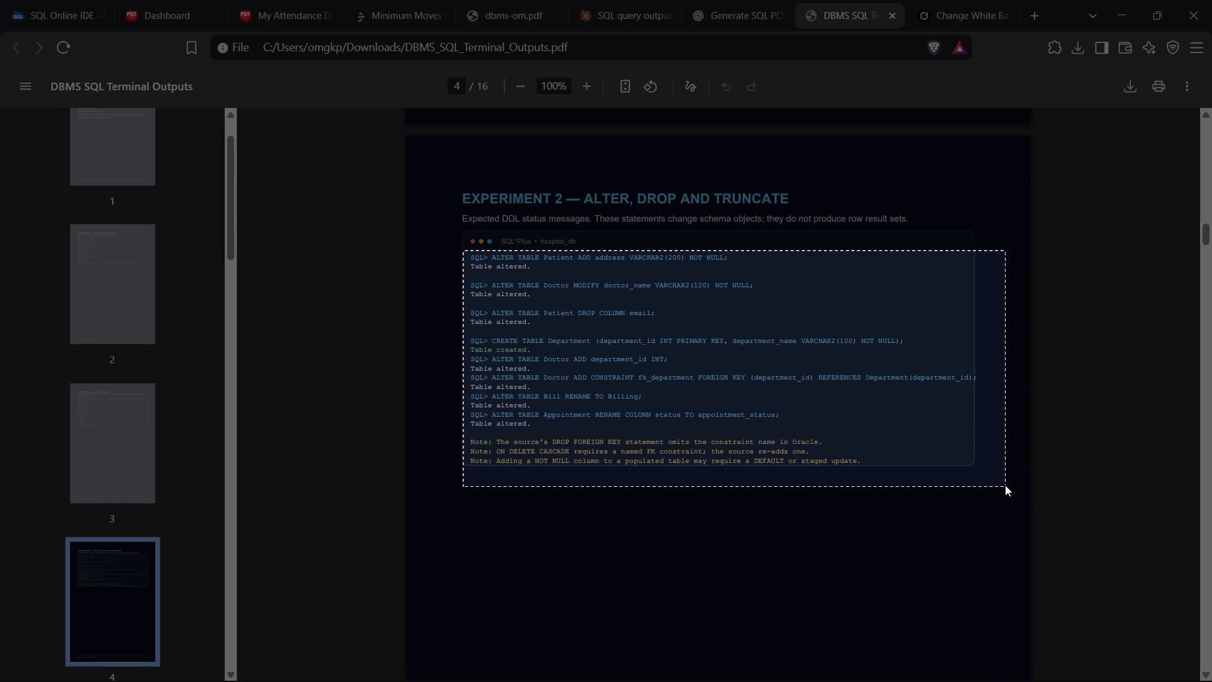
left_click_drag(1005, 485, 992, 478)
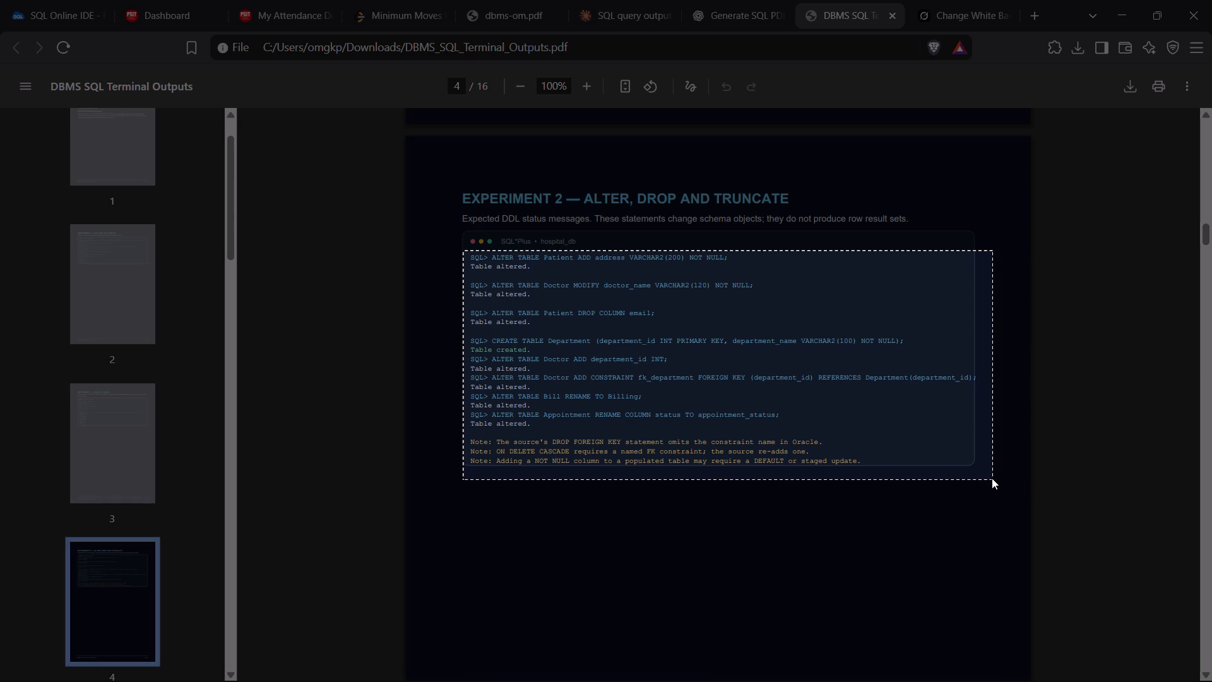
left_click_drag(992, 478, 985, 449)
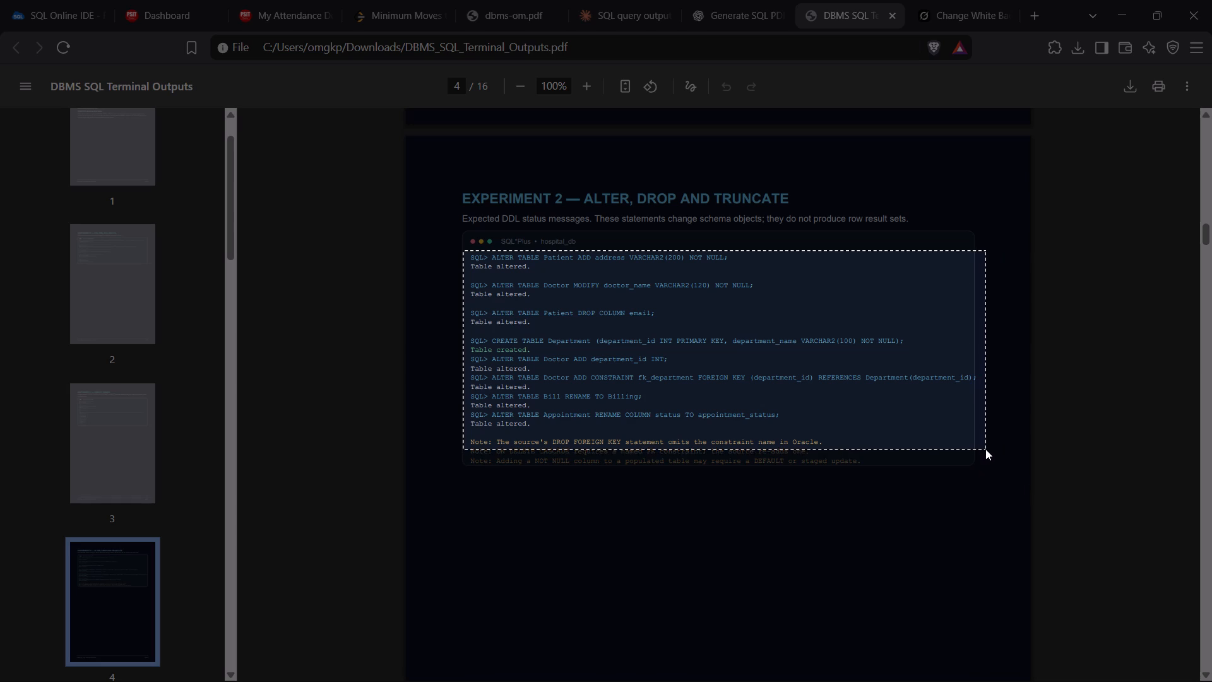
left_click_drag(985, 449, 976, 432)
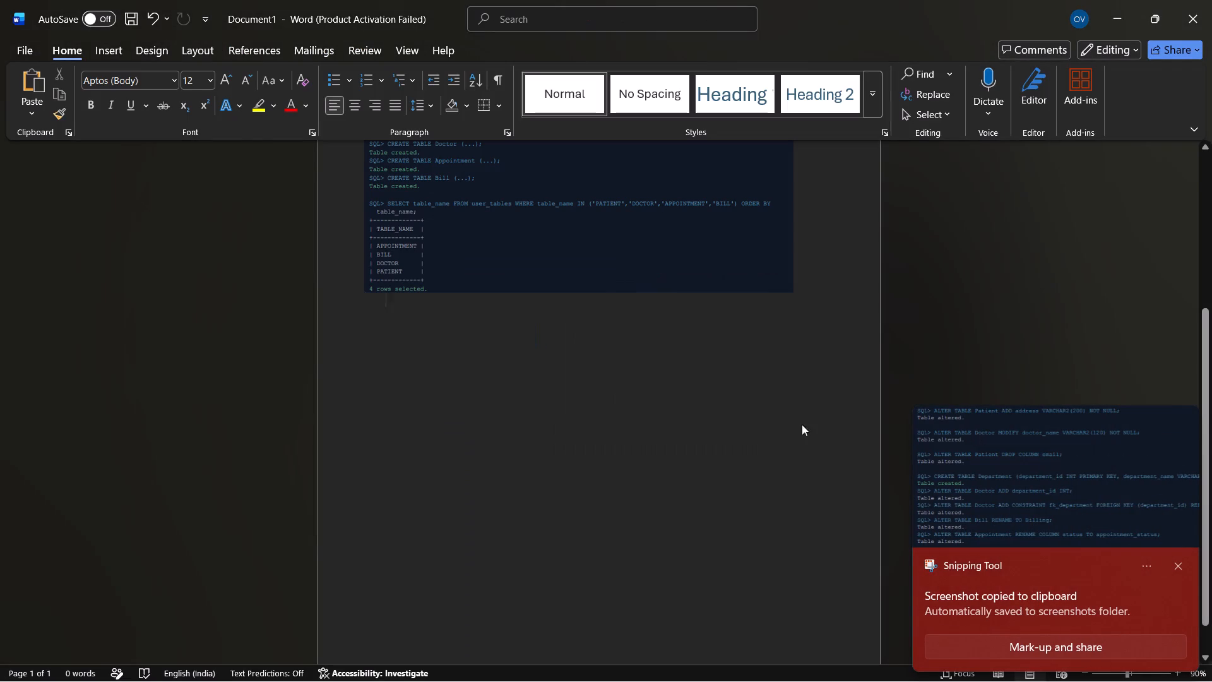
Paste the Experiment 2 screenshot into the Word document, set Top and Bottom wrapping, and place it left-aligned just below the Experiment 1 screenshot.
key("ctrl+v")
right_click(670, 407)
left_click(571, 382)
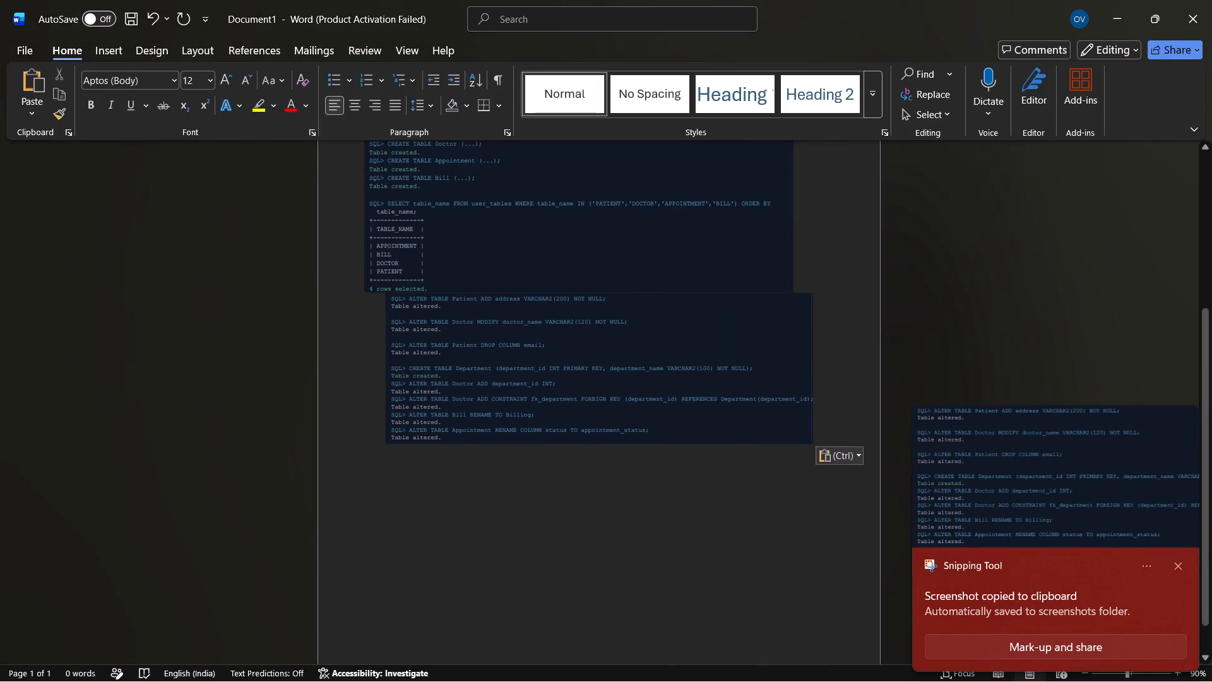
right_click(571, 382)
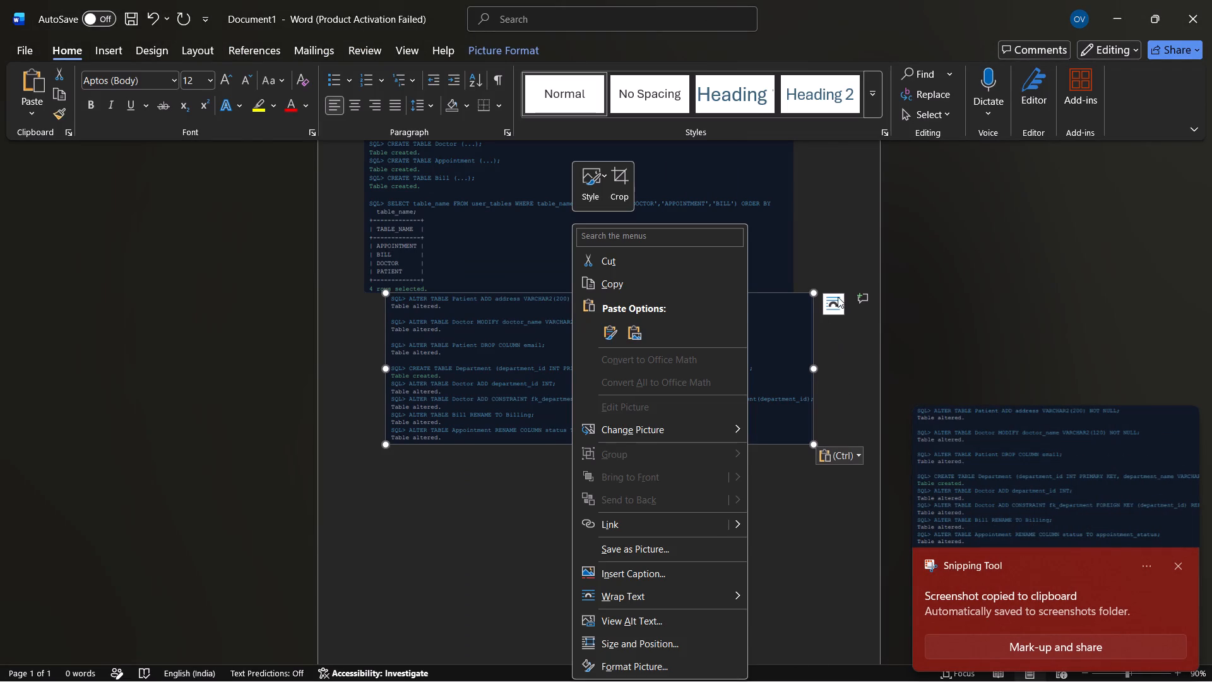
left_click(838, 297)
left_click(870, 469)
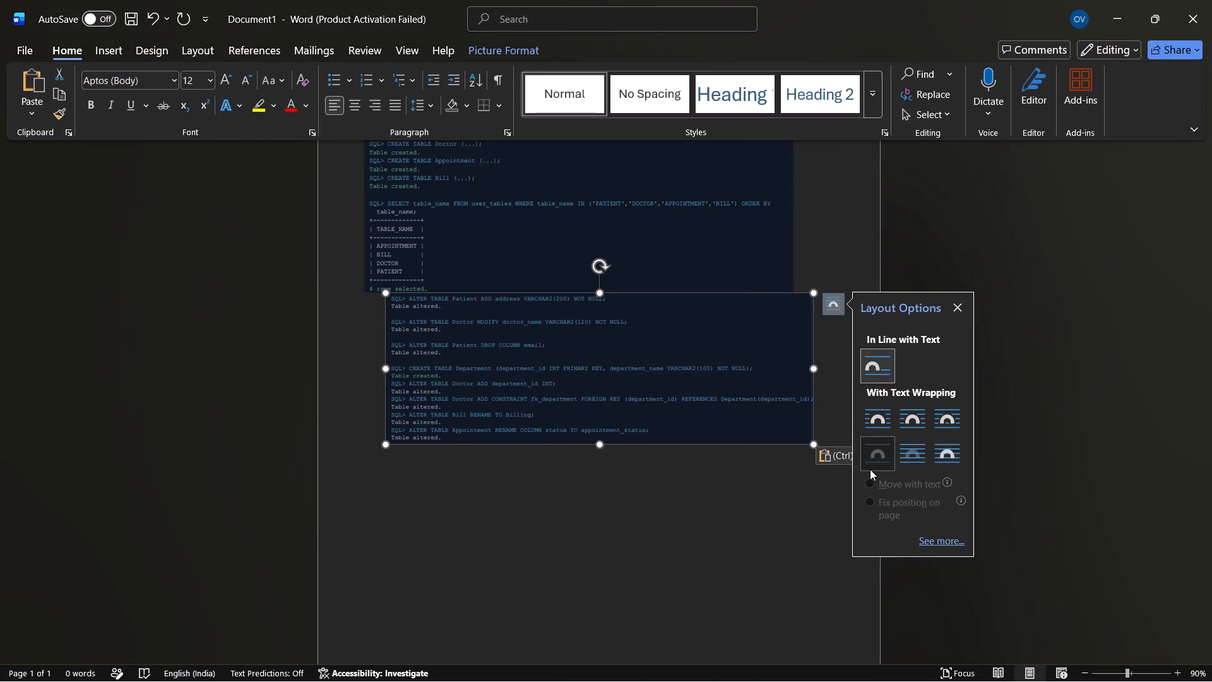
left_click(872, 486)
left_click_drag(685, 361, 677, 366)
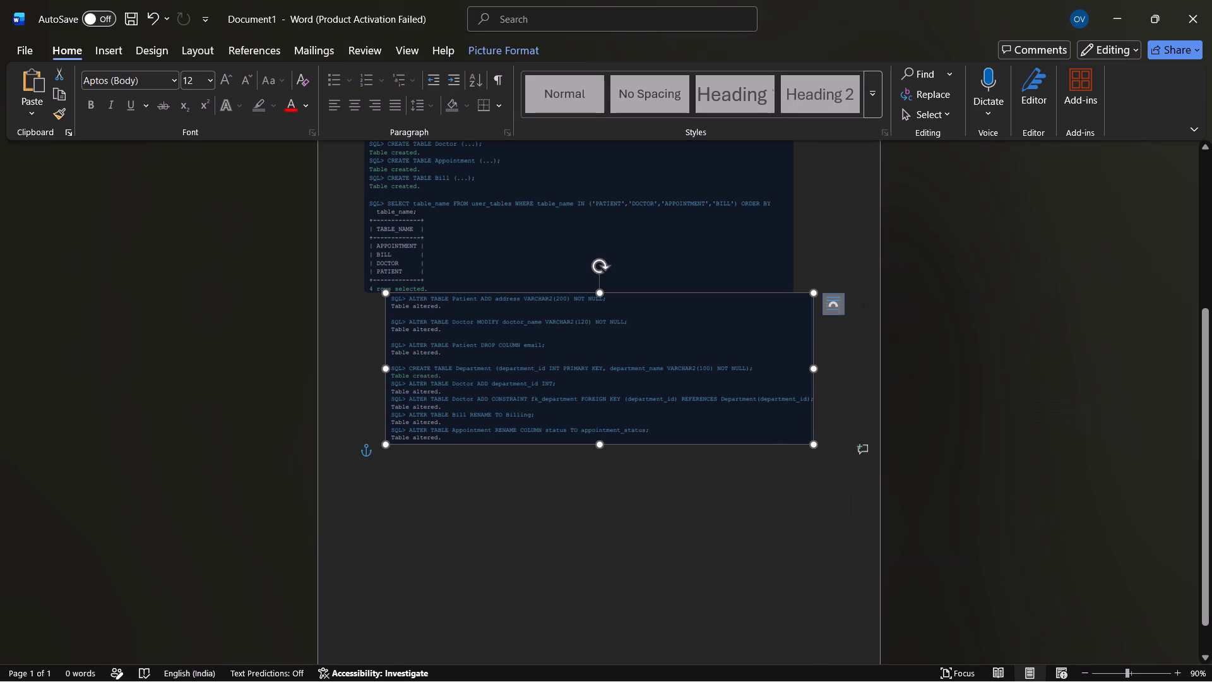
left_click_drag(677, 366, 666, 376)
left_click(843, 460)
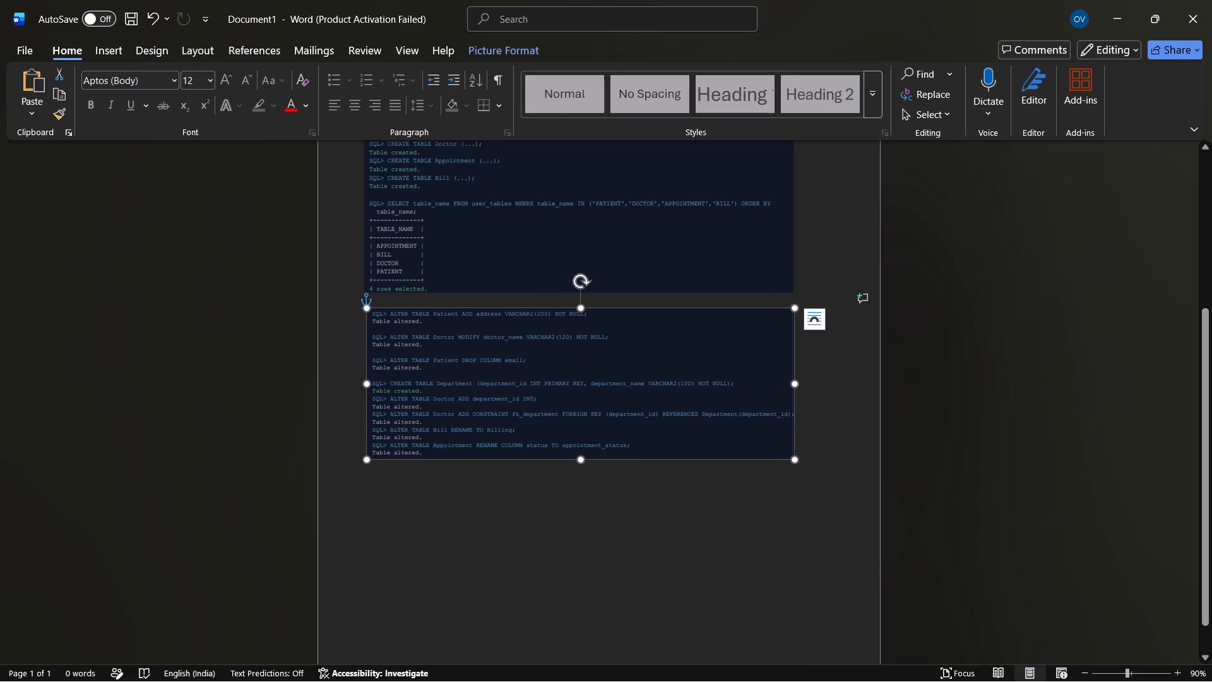
left_click(705, 388)
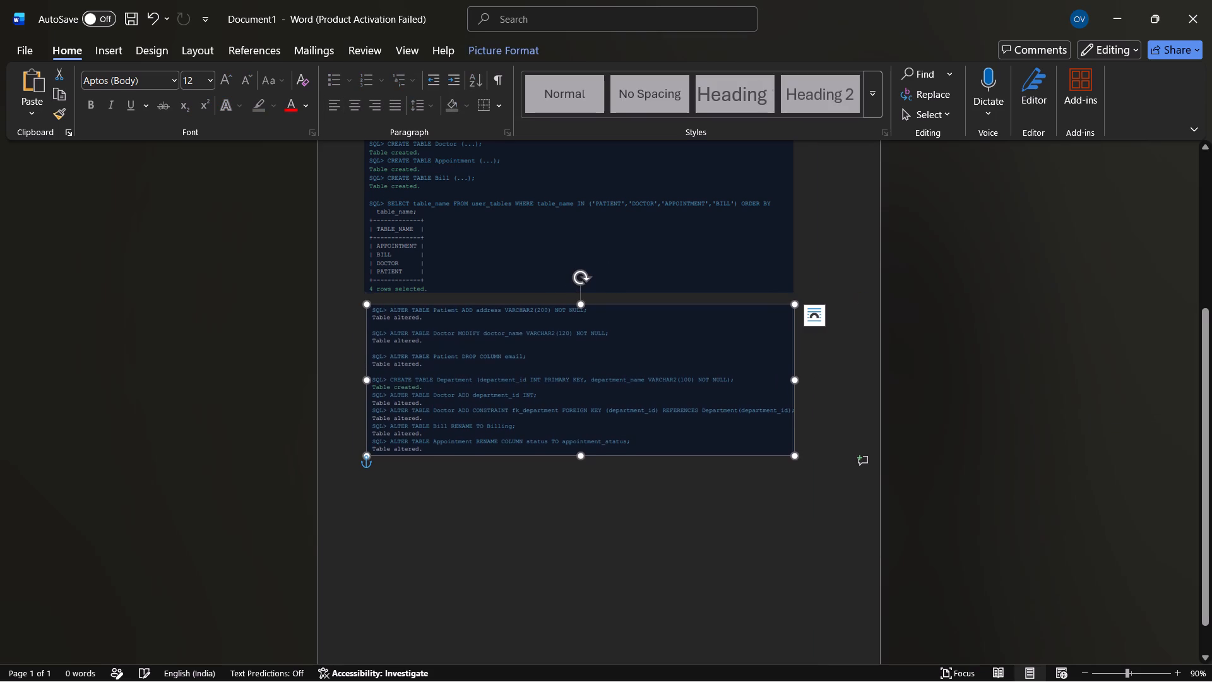
left_click(998, 422)
scroll(998, 422, "up", 6)
scroll(934, 477, "down", 2)
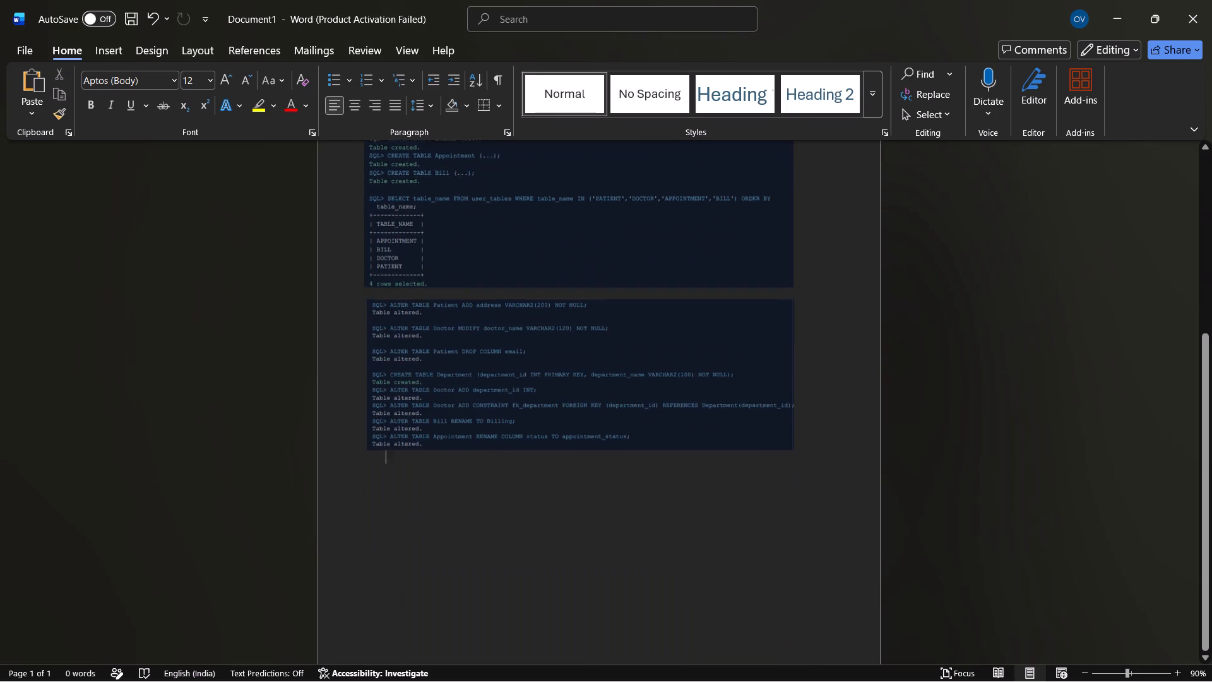
Capture a screenshot of the first Experiment 3 terminal output in the PDF, covering the INSERT, UPDATE and DELETE statements.
scroll(934, 477, "down", 4)
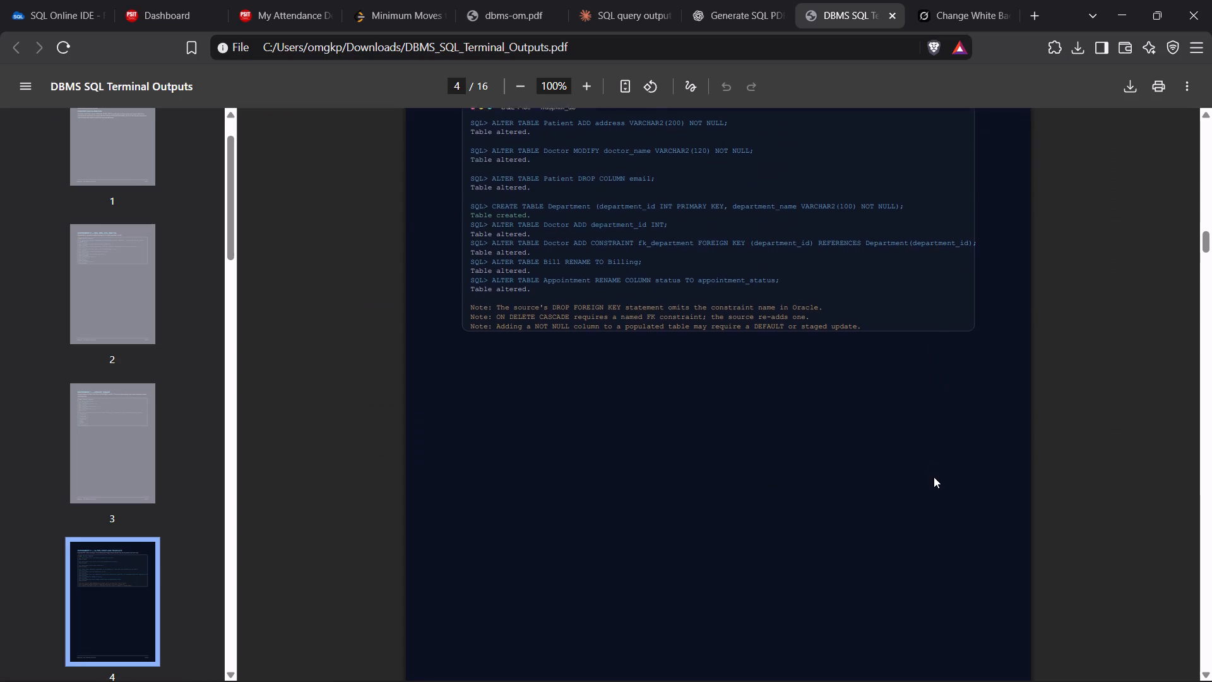
scroll(934, 477, "down", 5)
scroll(934, 477, "up", 1)
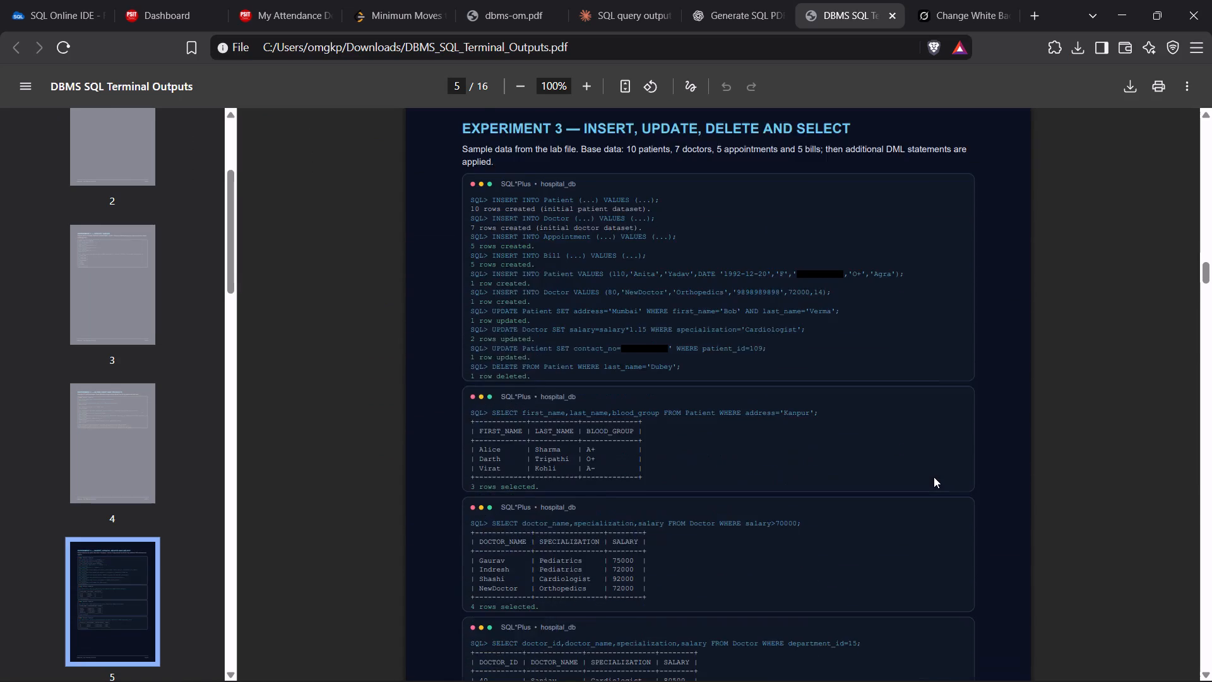
scroll(934, 477, "up", 1)
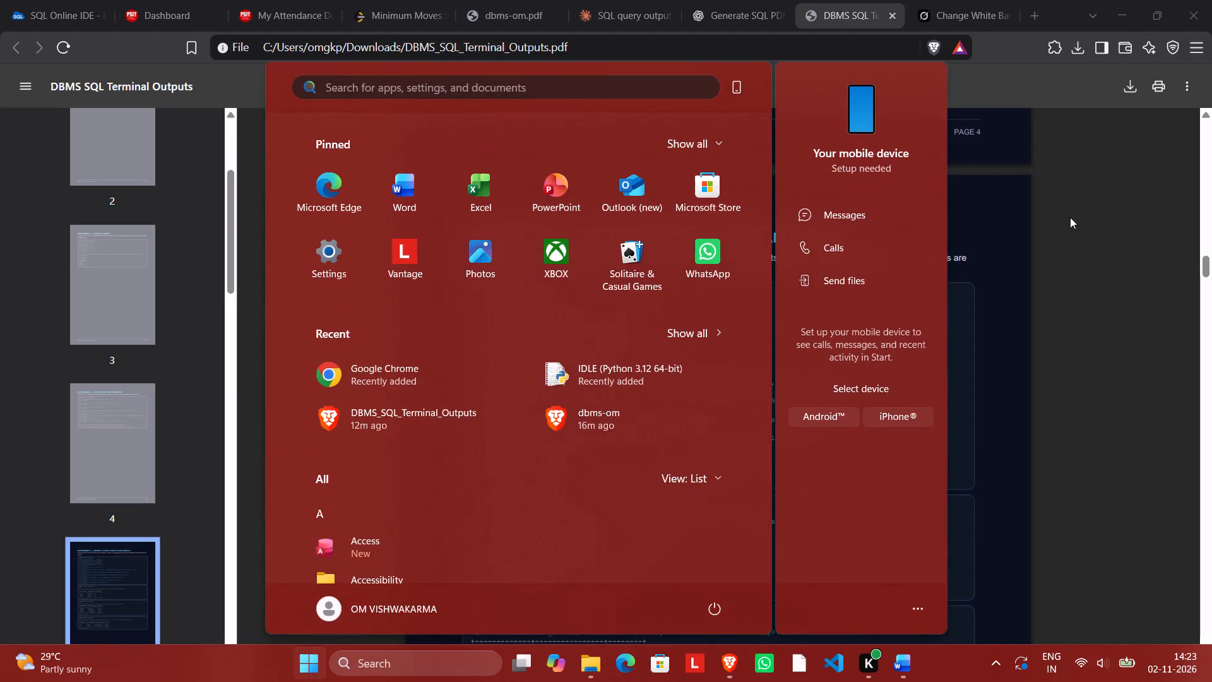
left_click(1081, 230)
scroll(1019, 335, "down", 6)
scroll(1019, 335, "up", 3)
key("shift+super+s")
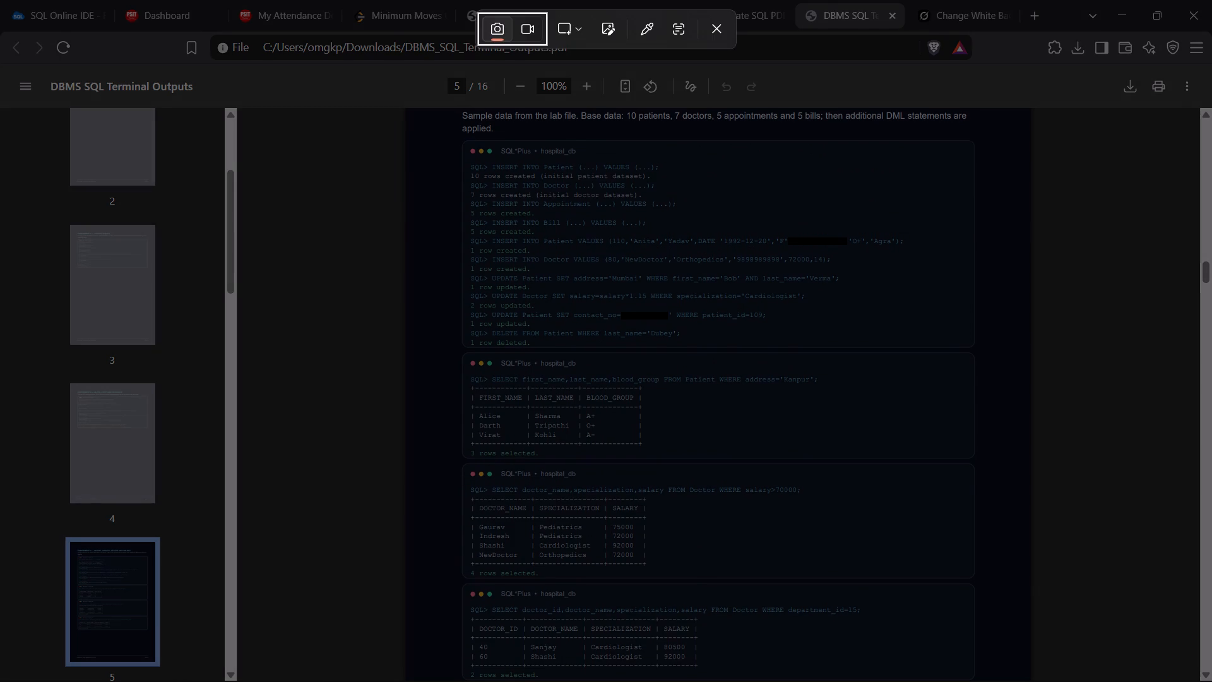
left_click_drag(468, 160, 938, 347)
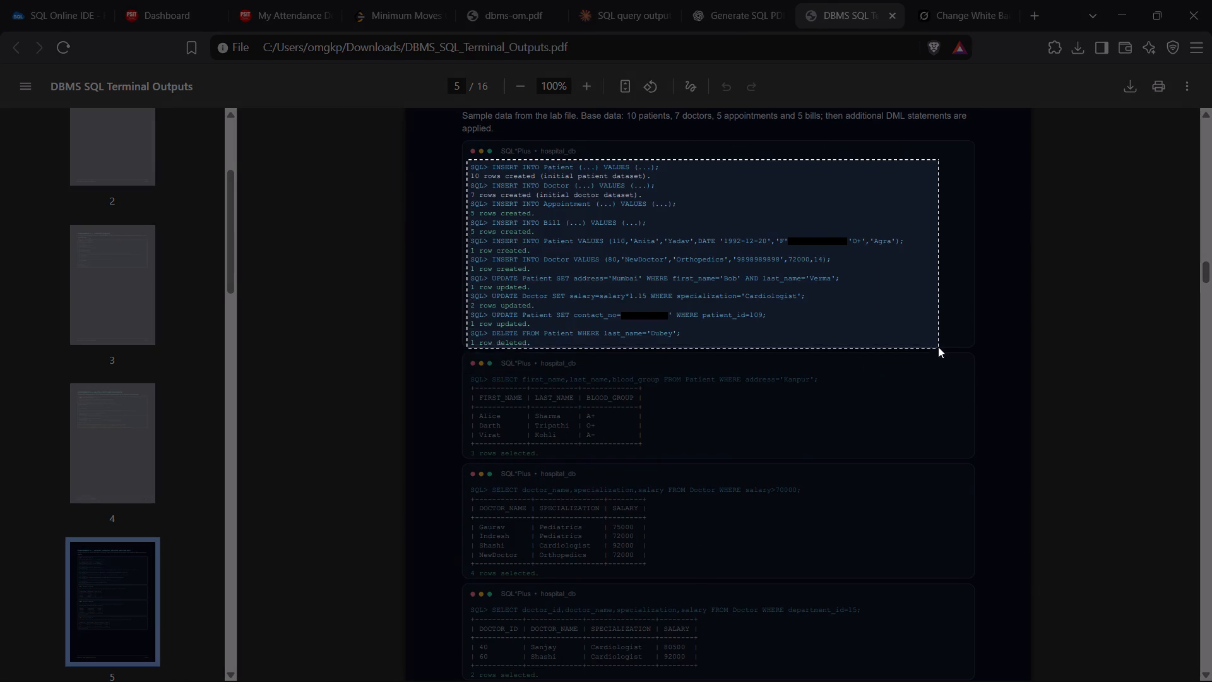
left_click_drag(938, 347, 908, 348)
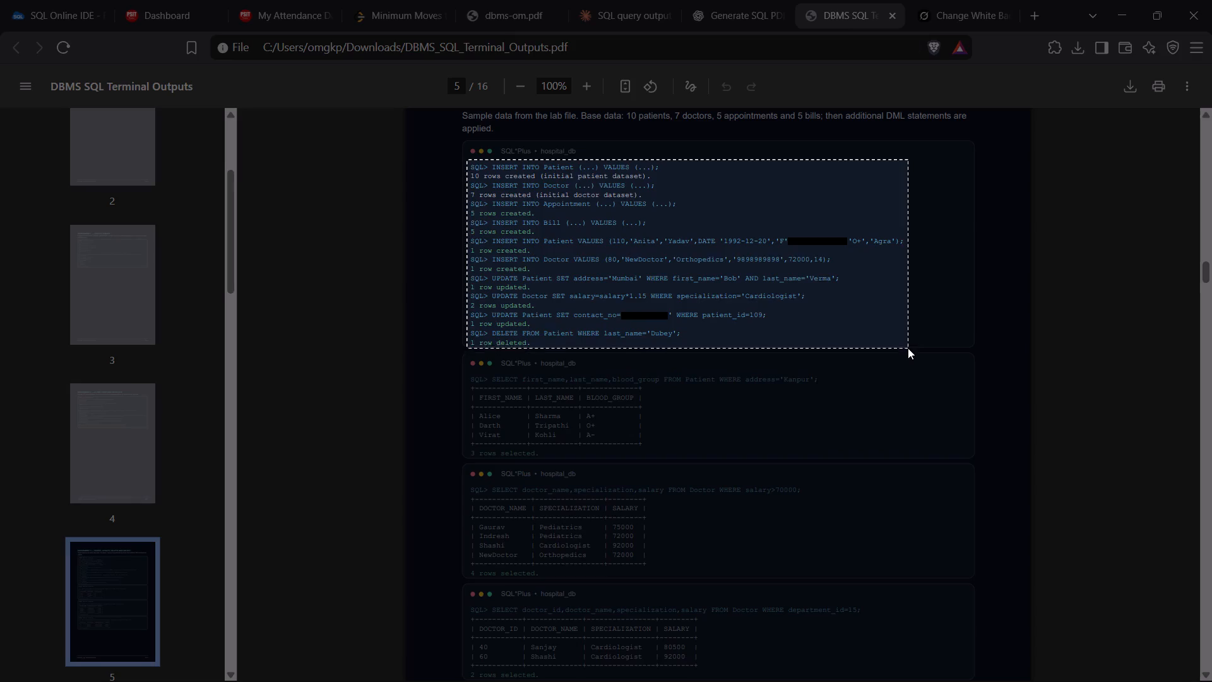
left_click_drag(908, 348, 908, 349)
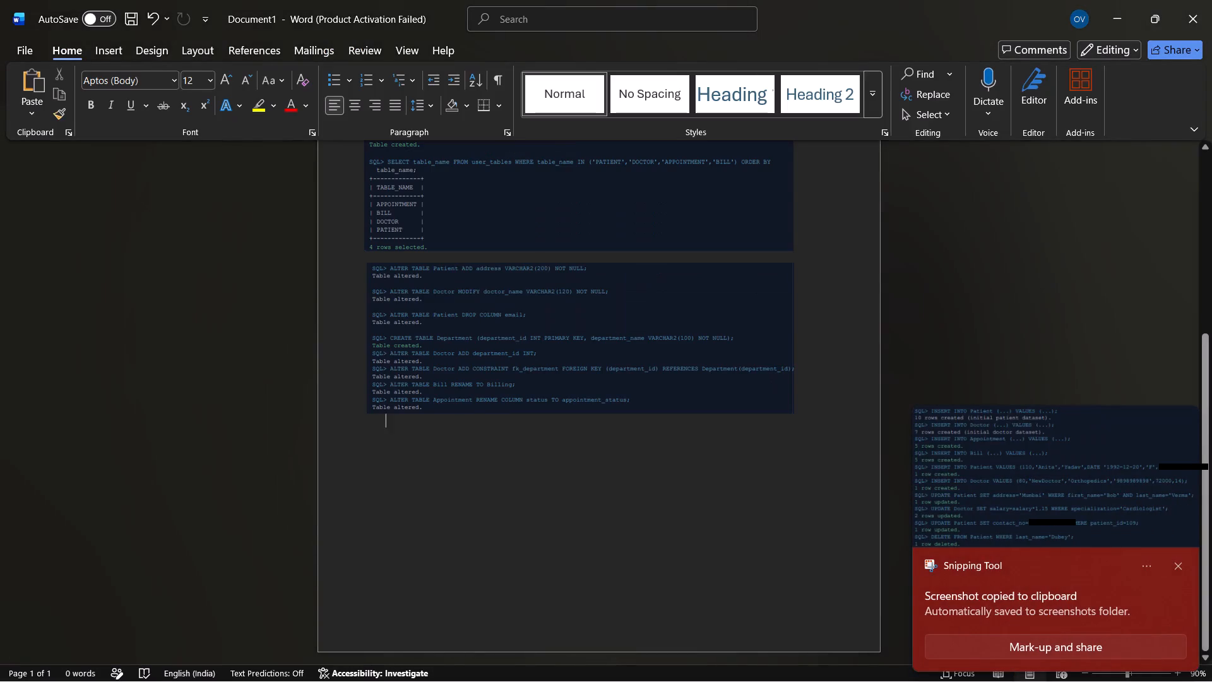
Add the label 3 below the Experiment 2 screenshot in Word, paste the Experiment 3 screenshot after it, and set Top and Bottom wrapping.
key("3")
key("Return")
key("ctrl+v")
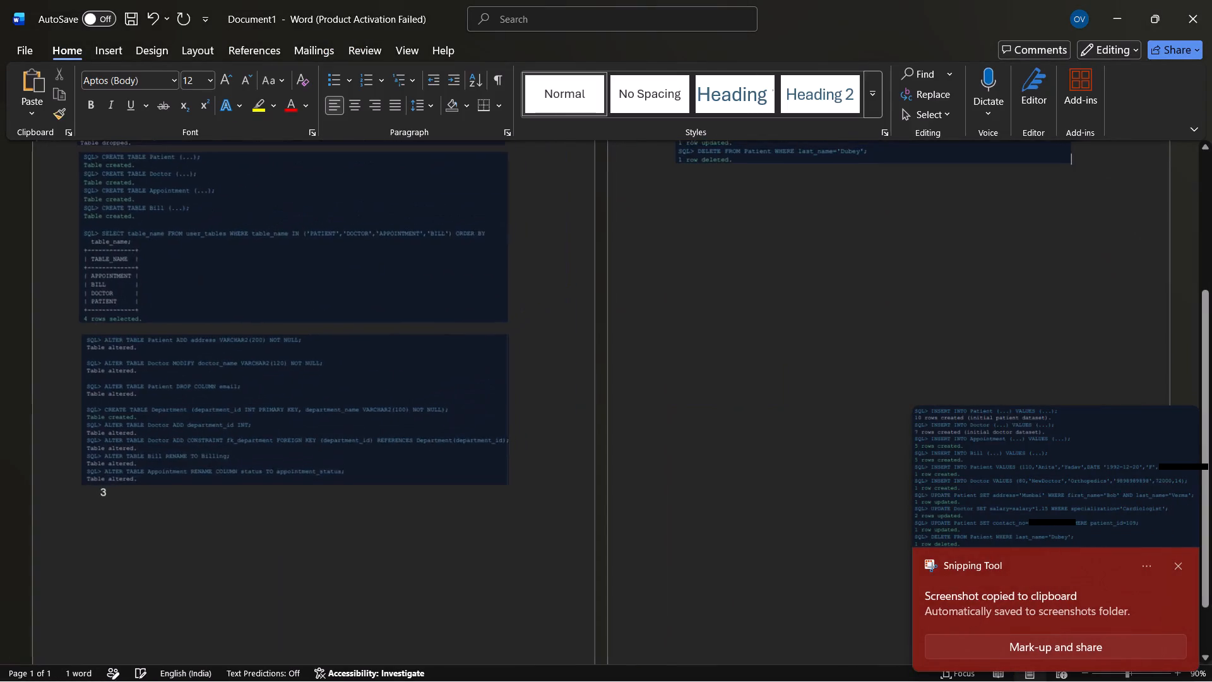
scroll(693, 486, "up", 3)
left_click(968, 235)
right_click(968, 235)
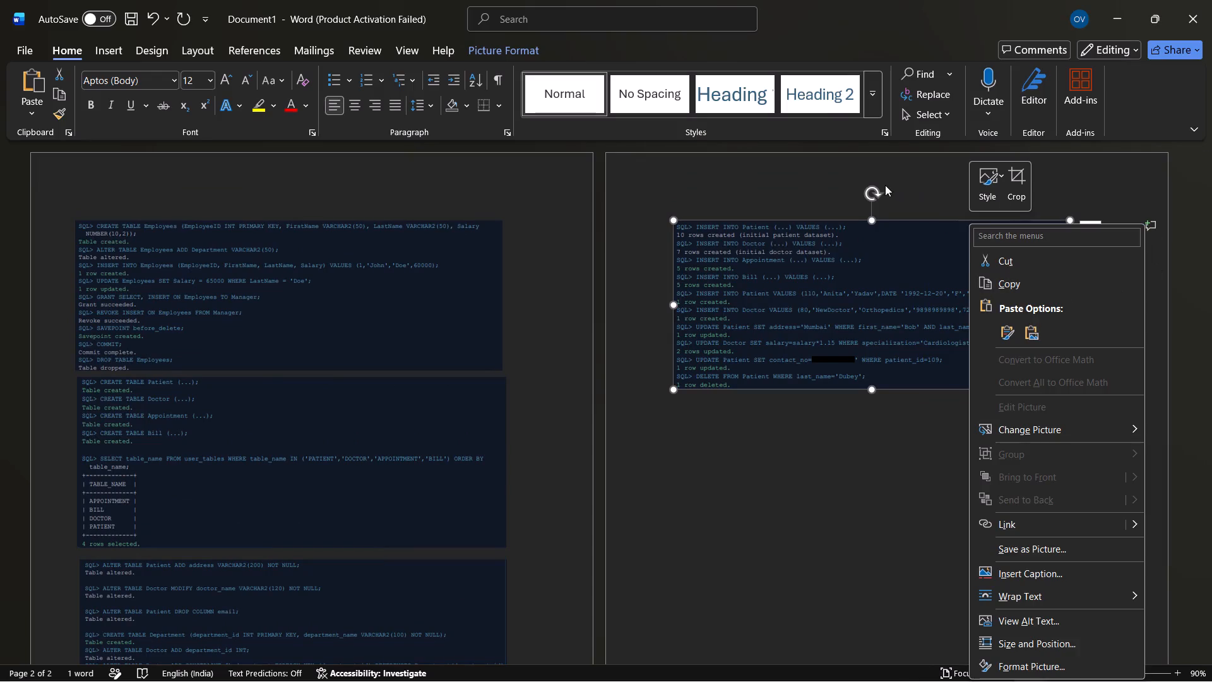
left_click(906, 186)
left_click(1088, 234)
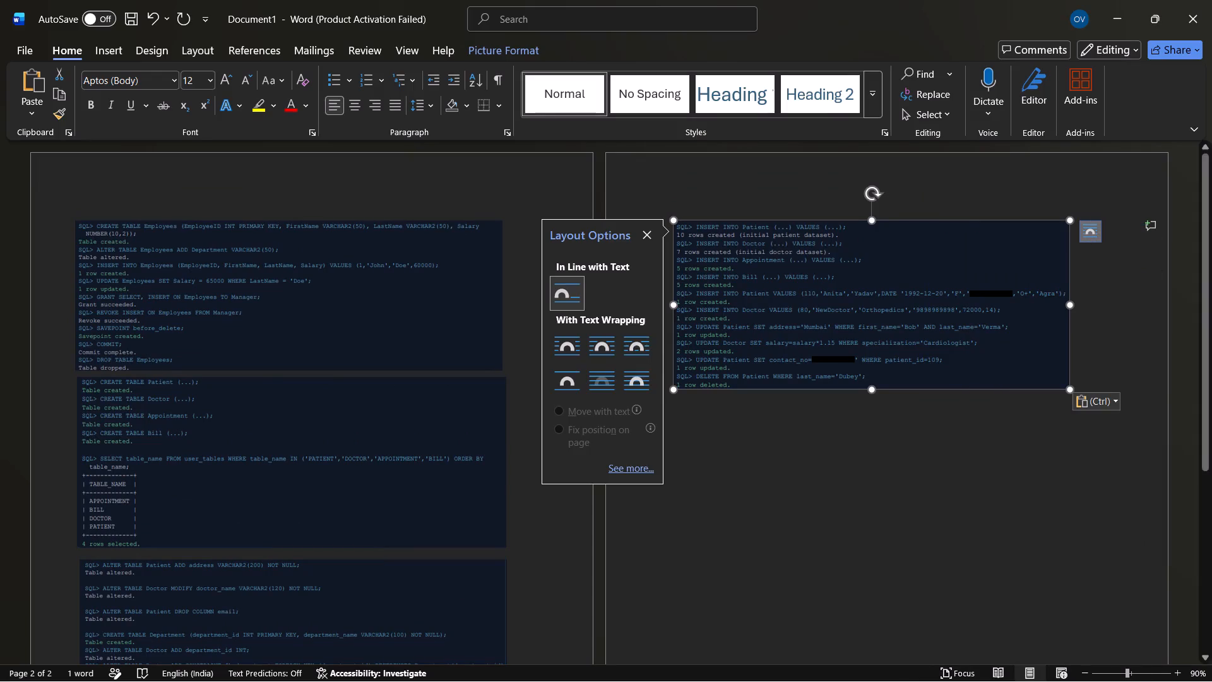
left_click(573, 374)
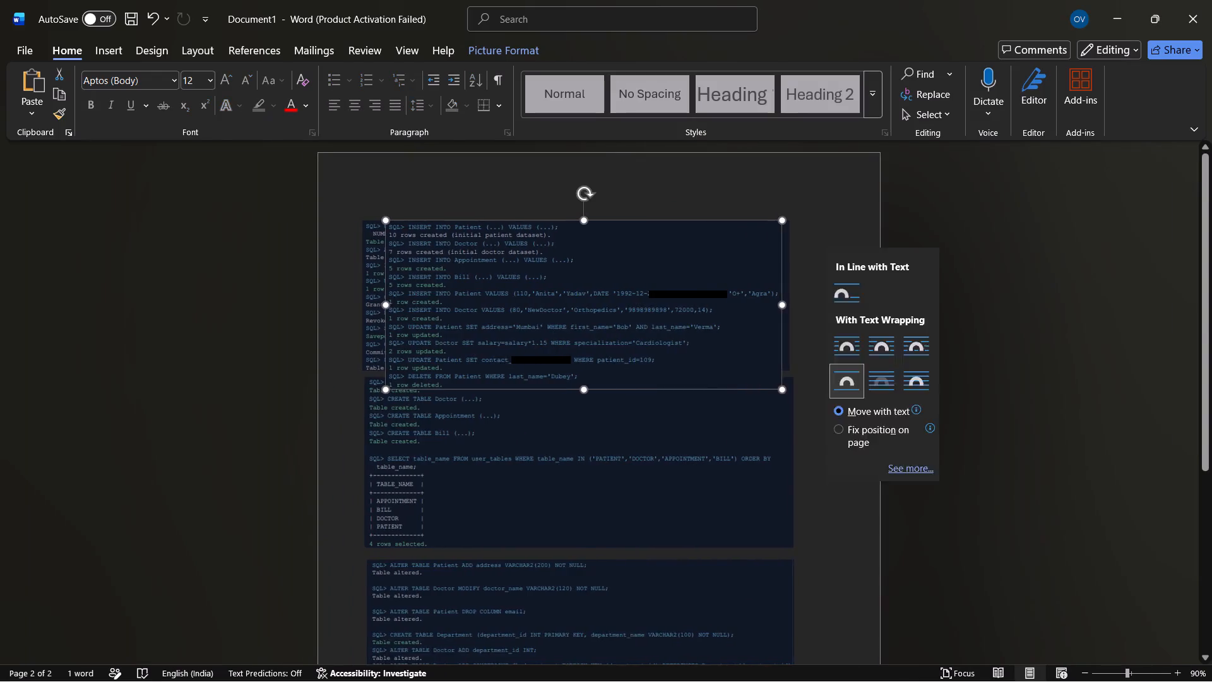
Move the Experiment 3 screenshot down the first page to sit directly below the Experiment 2 screenshot, near its left edge.
scroll(913, 499, "down", 9)
scroll(710, 494, "up", 2)
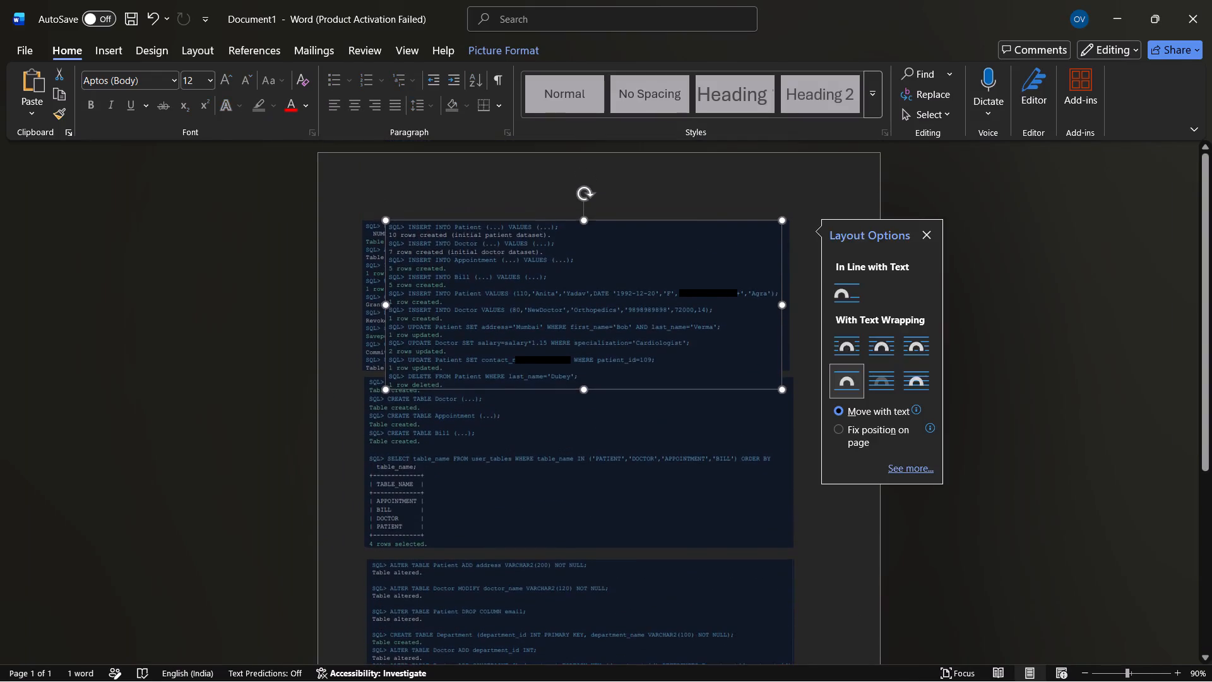
left_click_drag(581, 308, 582, 681)
scroll(582, 681, "down", 3)
left_click_drag(633, 373, 651, 541)
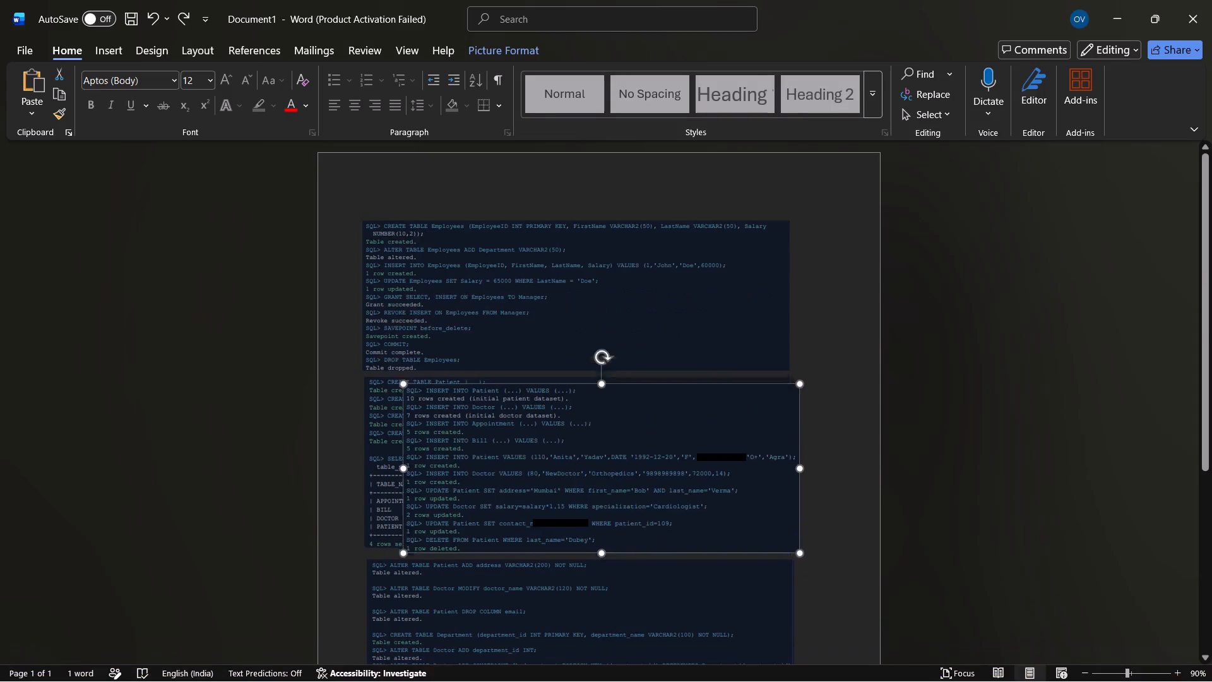
left_click_drag(651, 541, 656, 556)
scroll(656, 556, "down", 2)
left_click_drag(609, 190, 595, 515)
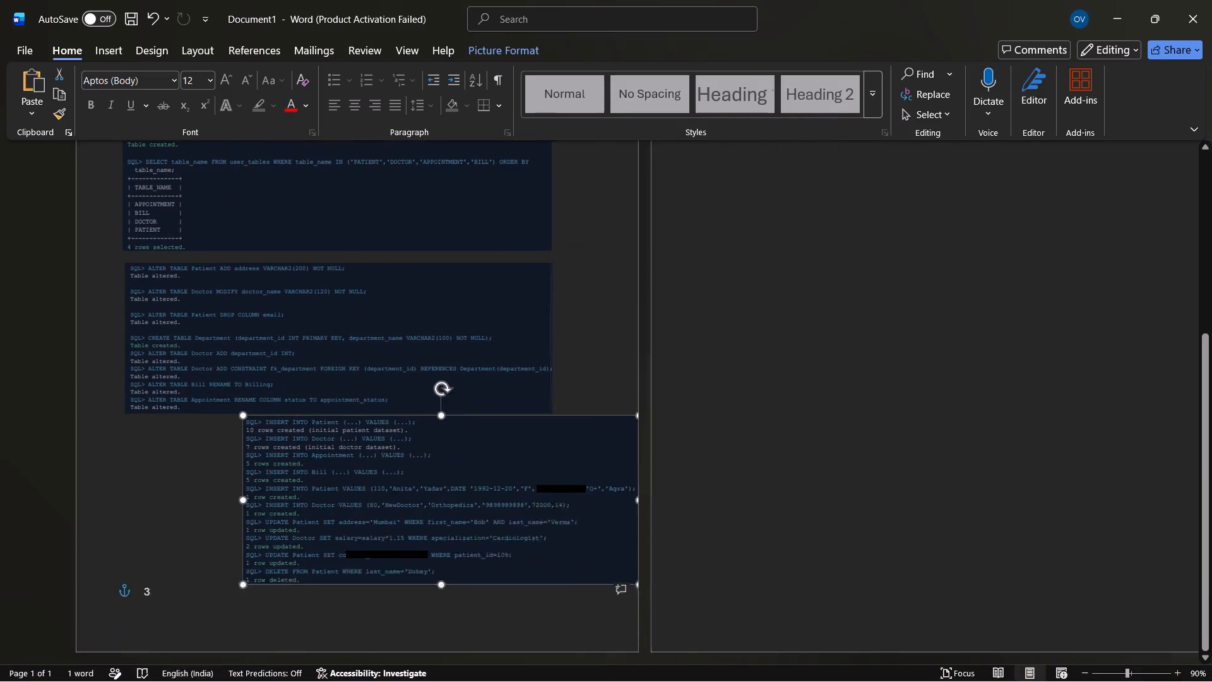
left_click_drag(595, 515, 568, 515)
left_click_drag(475, 494, 362, 529)
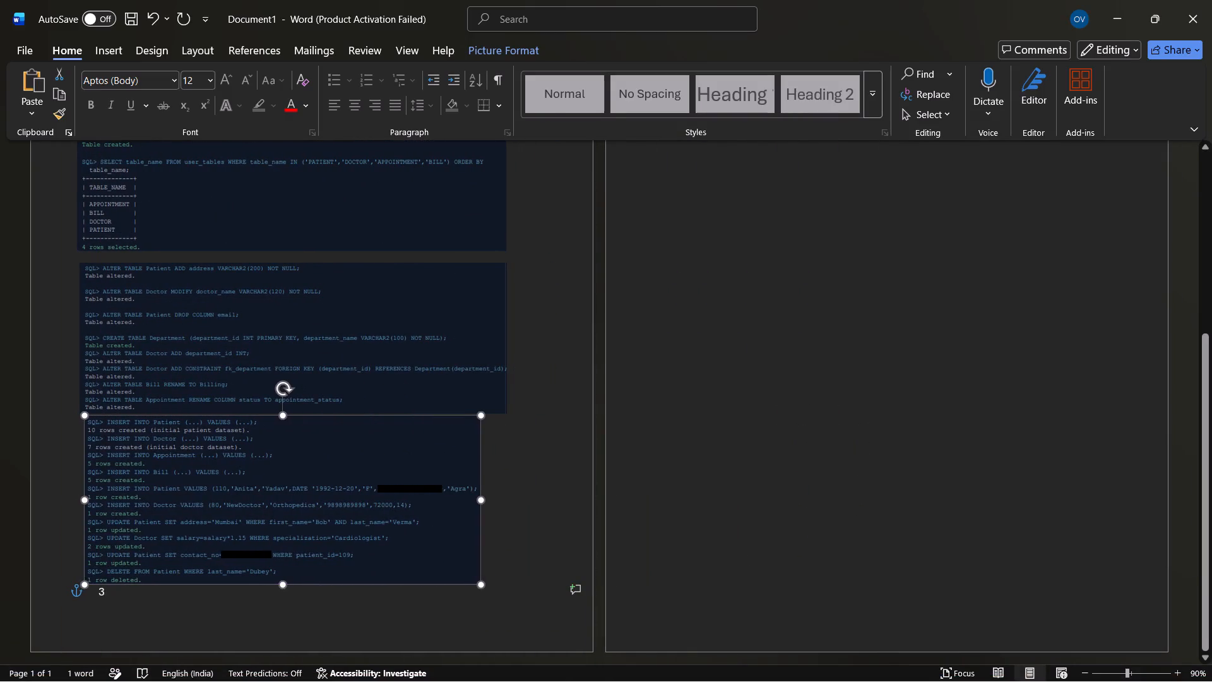
left_click_drag(362, 529, 361, 543)
left_click(807, 508)
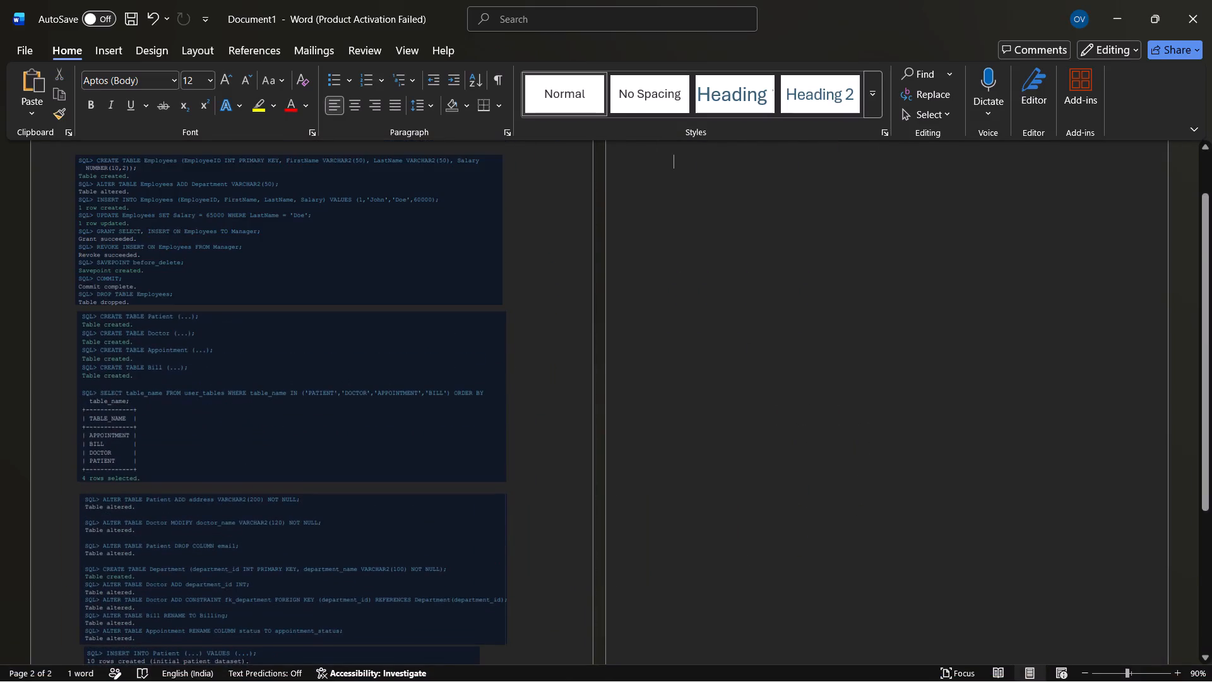
Shrink the Experiment 3 screenshot proportionally and shift it lower so that the label 3 sits above it.
scroll(690, 535, "up", 4)
scroll(690, 535, "down", 6)
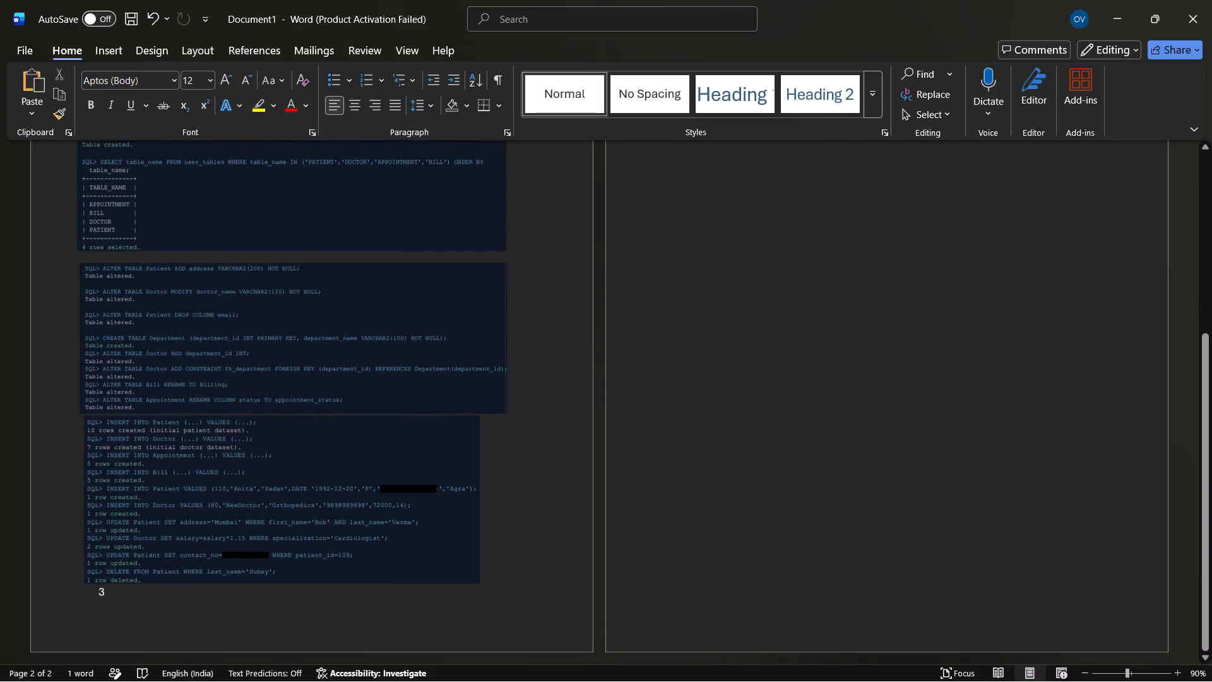
left_click_drag(152, 505, 146, 536)
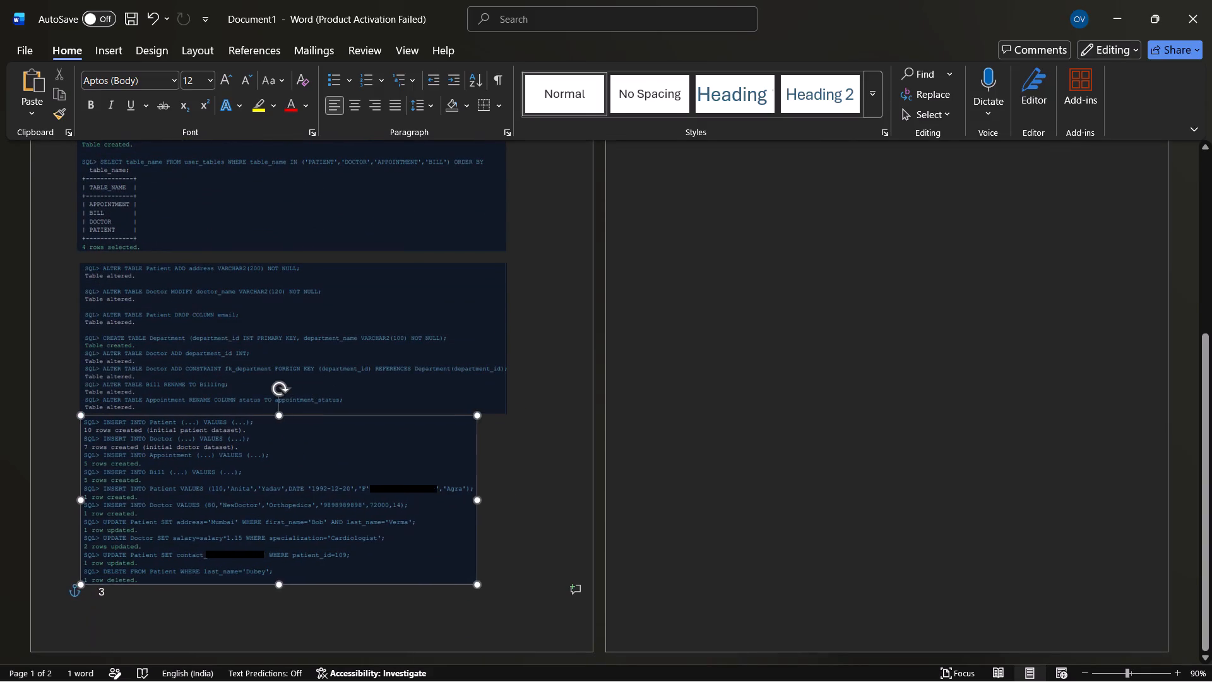
left_click_drag(146, 536, 174, 543)
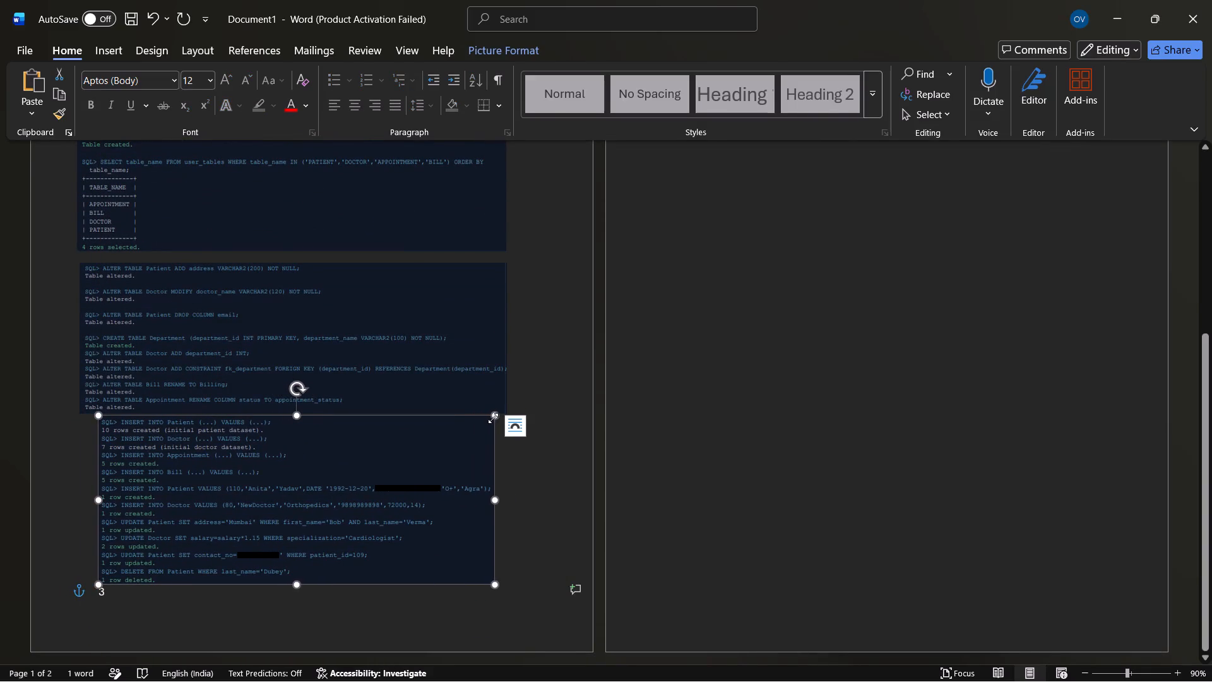
left_click_drag(492, 418, 443, 488)
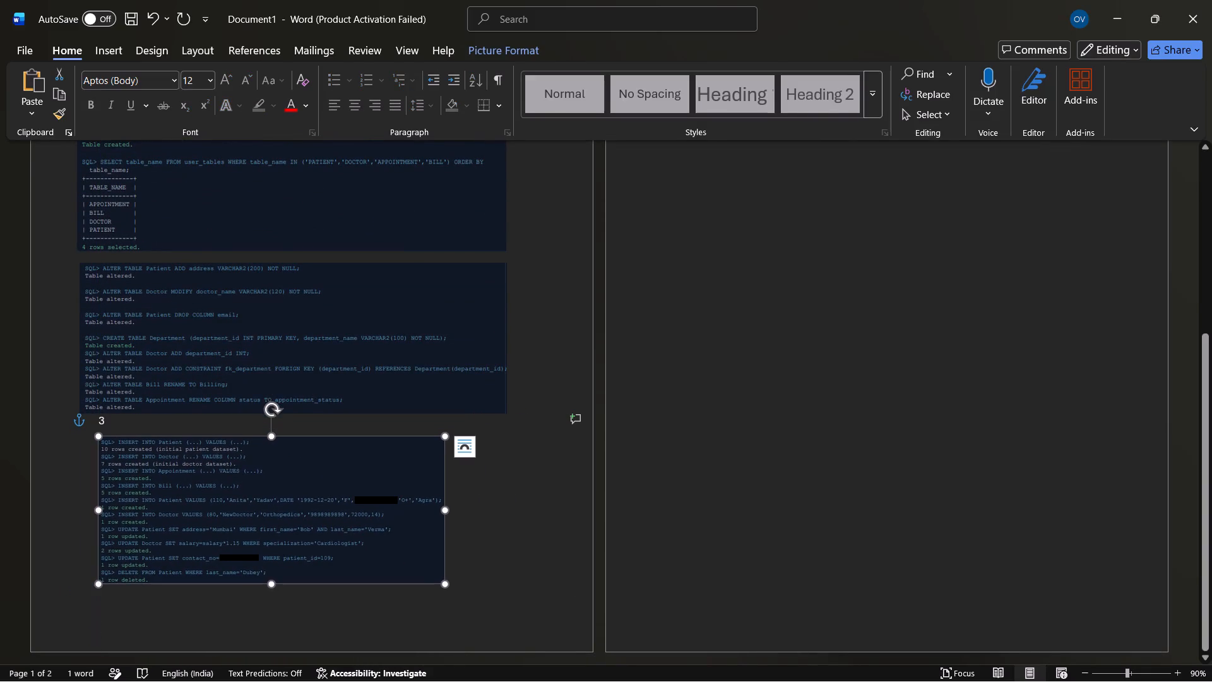
left_click_drag(318, 501, 321, 534)
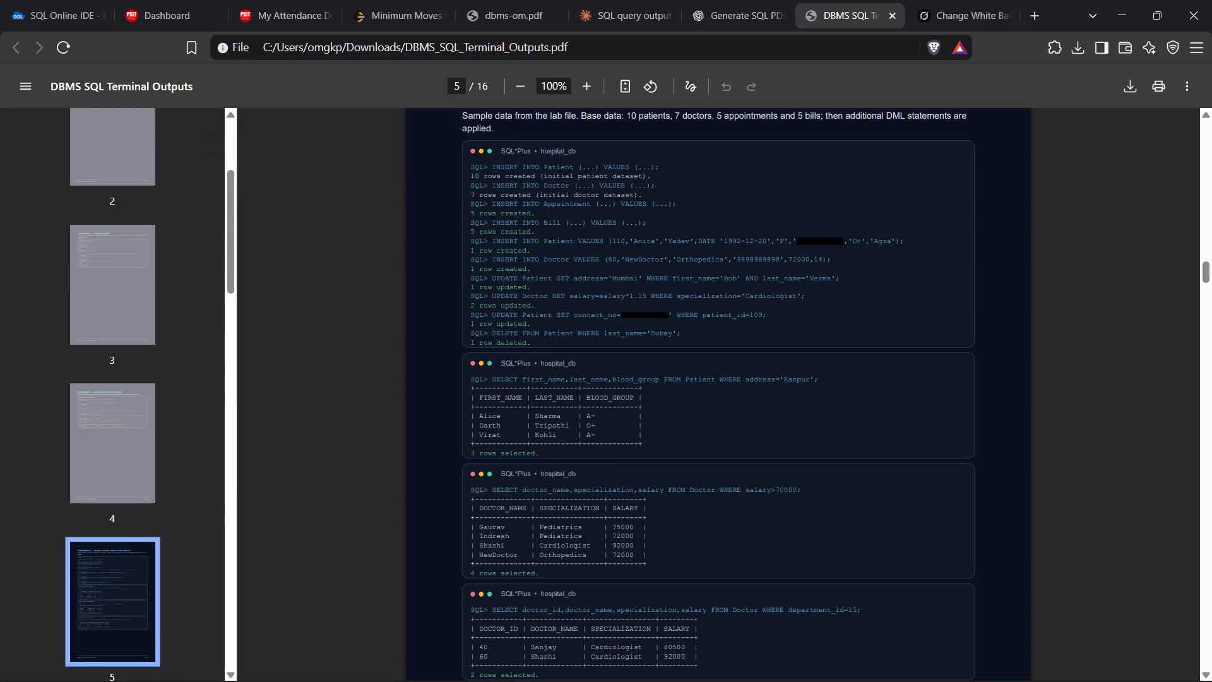
Capture a screenshot of the Experiment 3 Patient query output filtered by address='Kanpur' in the PDF.
key("shift+super+s")
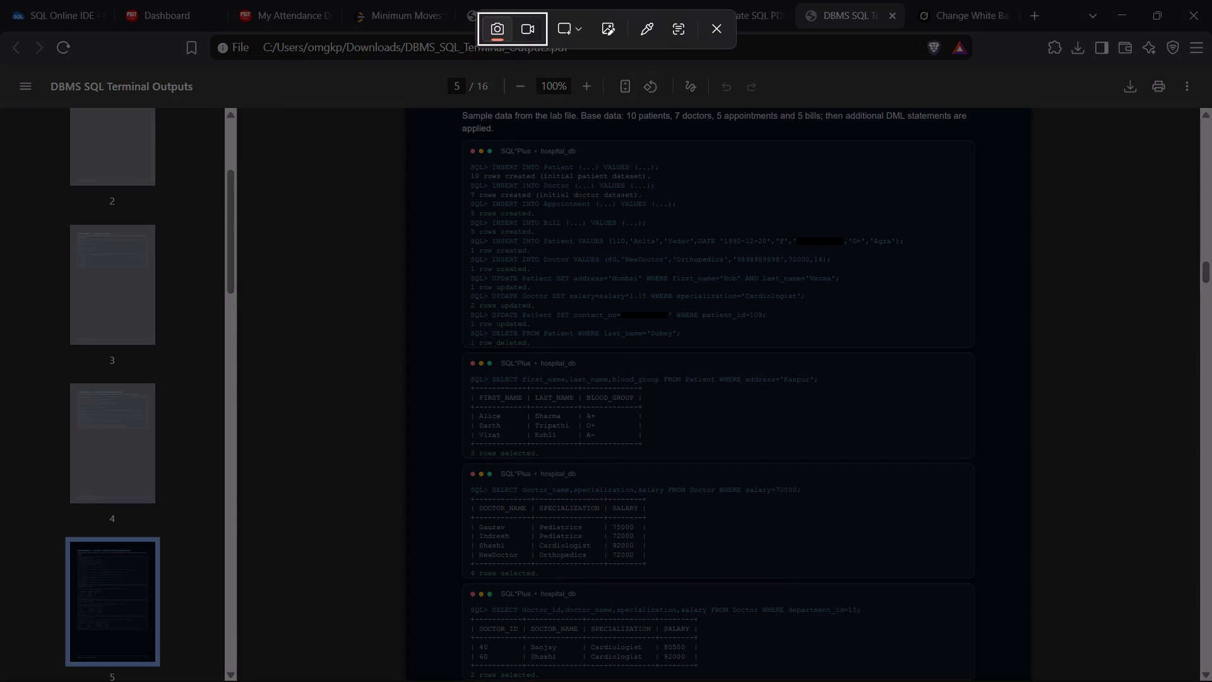
left_click_drag(468, 373, 884, 449)
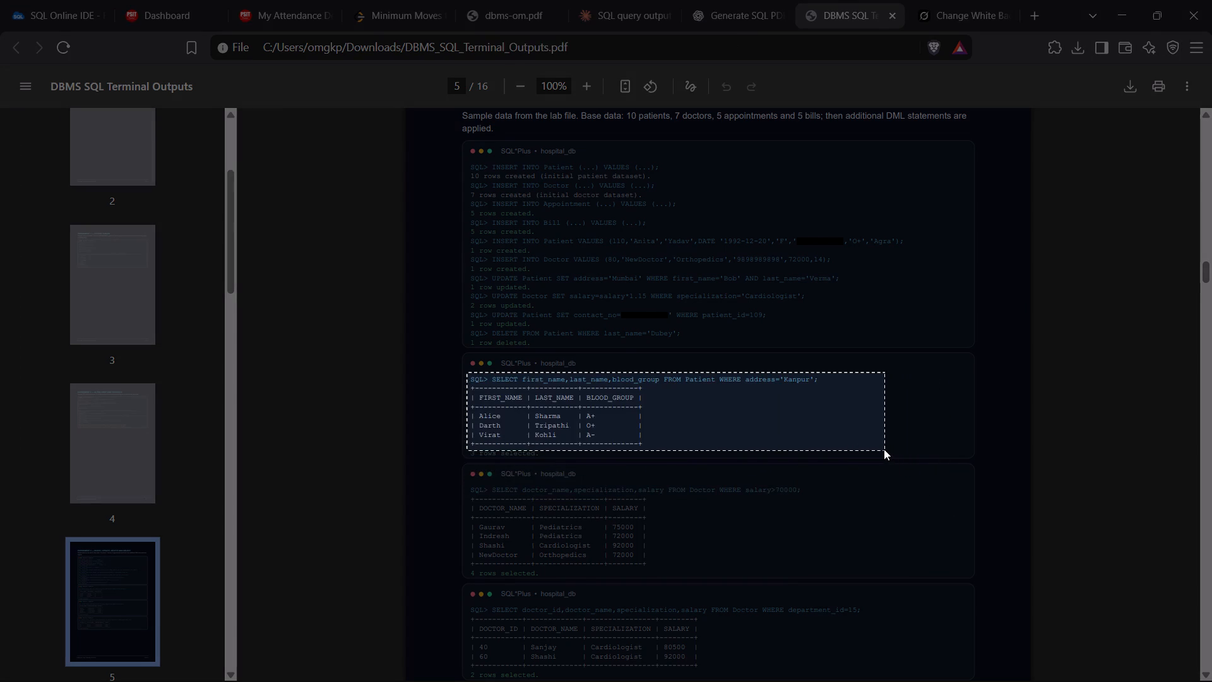
left_click_drag(884, 449, 821, 458)
Paste the Kanpur patient query screenshot at the top of the Word document's second page and set Top and Bottom wrapping.
left_click(765, 193)
scroll(765, 193, "up", 3)
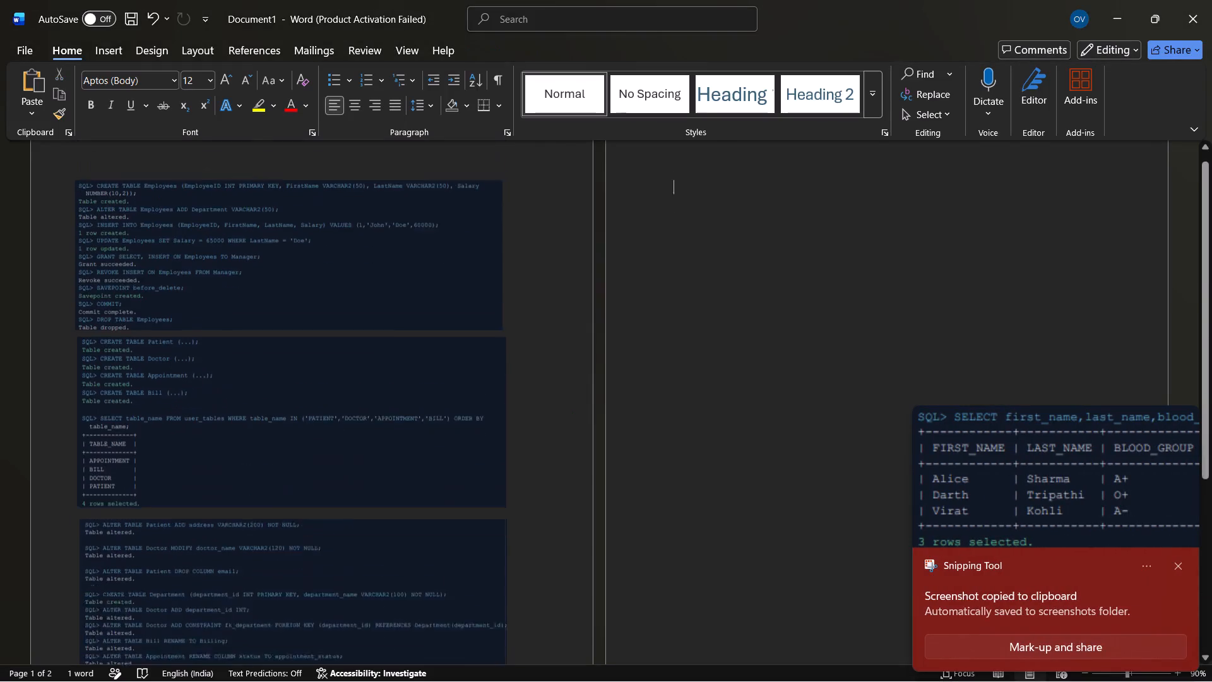
scroll(765, 193, "up", 2)
key("ctrl+v")
left_click(814, 230)
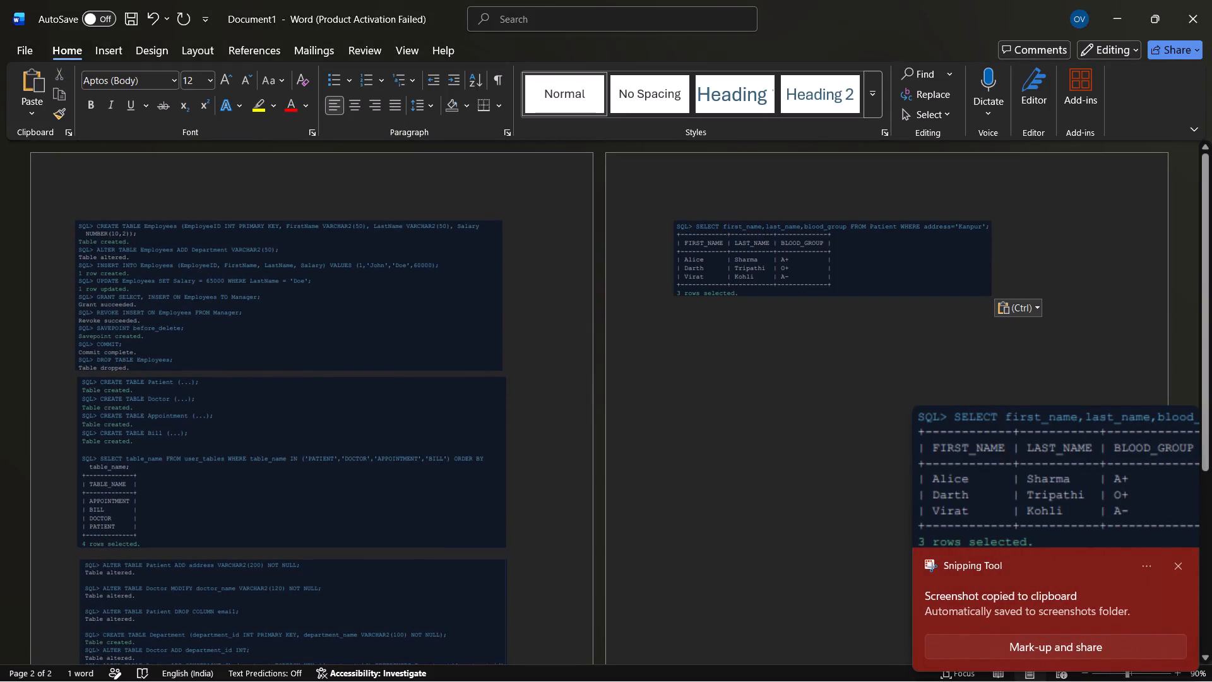
left_click_drag(920, 275, 893, 275)
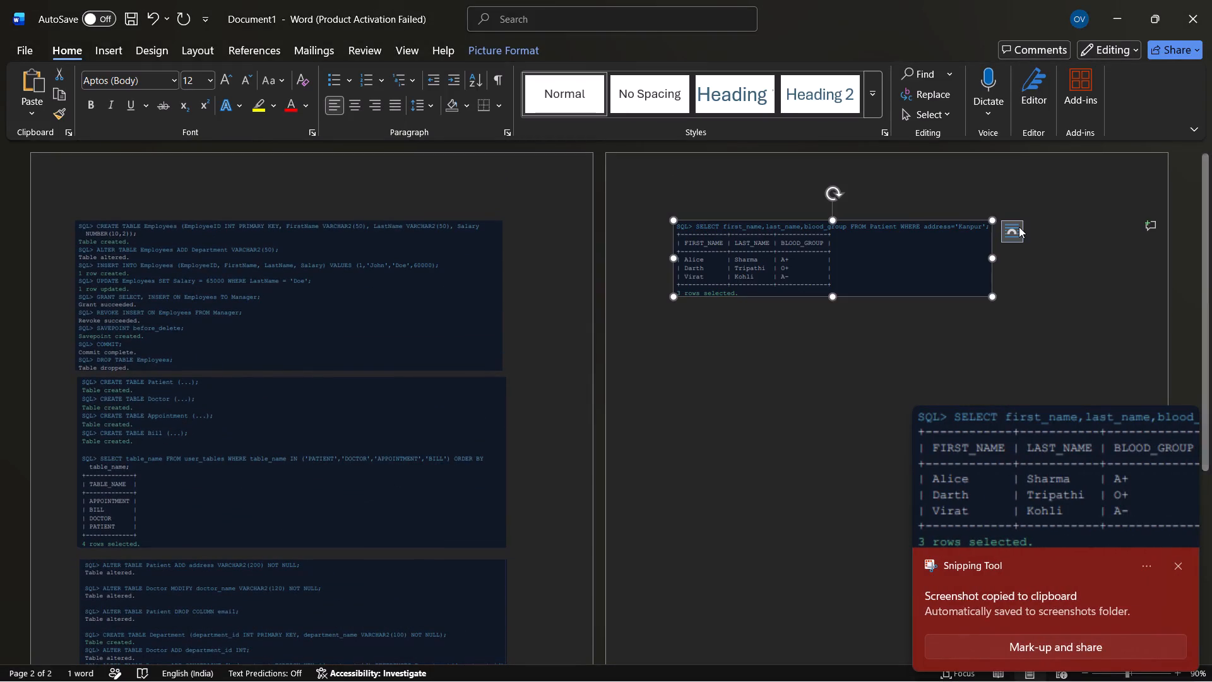
left_click(1019, 227)
left_click(1052, 381)
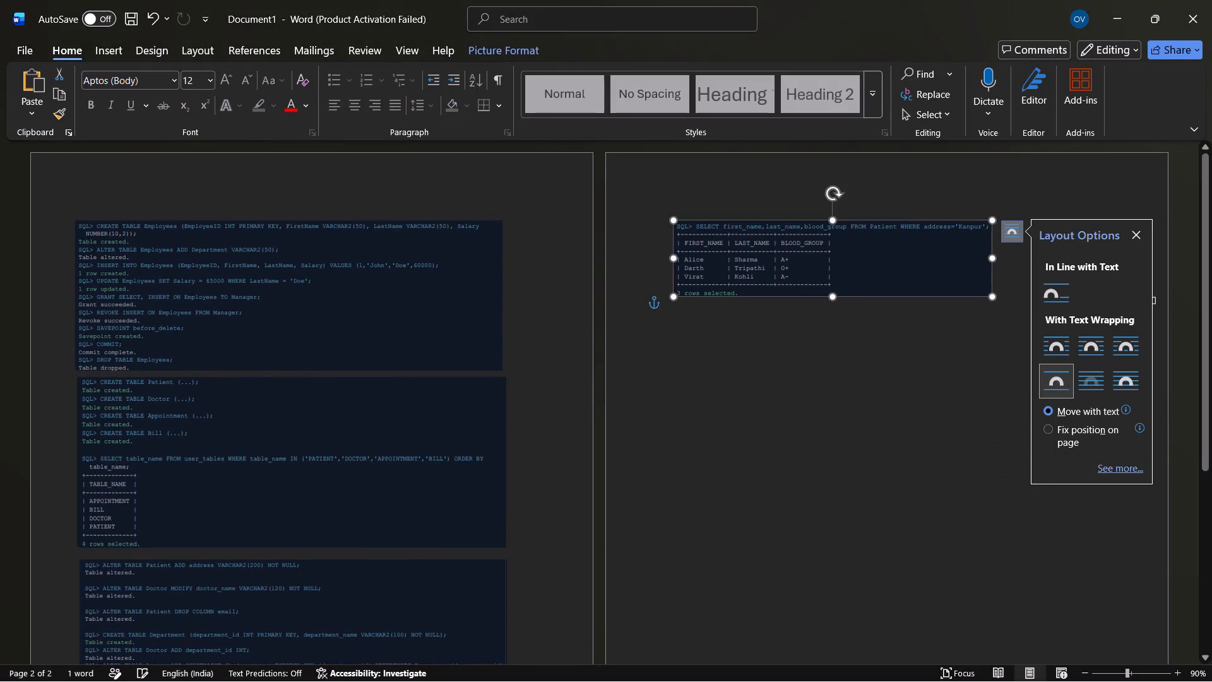
Move the Kanpur query screenshot close to the second page's left edge and make it narrower, keeping its height.
left_click_drag(785, 254, 749, 232)
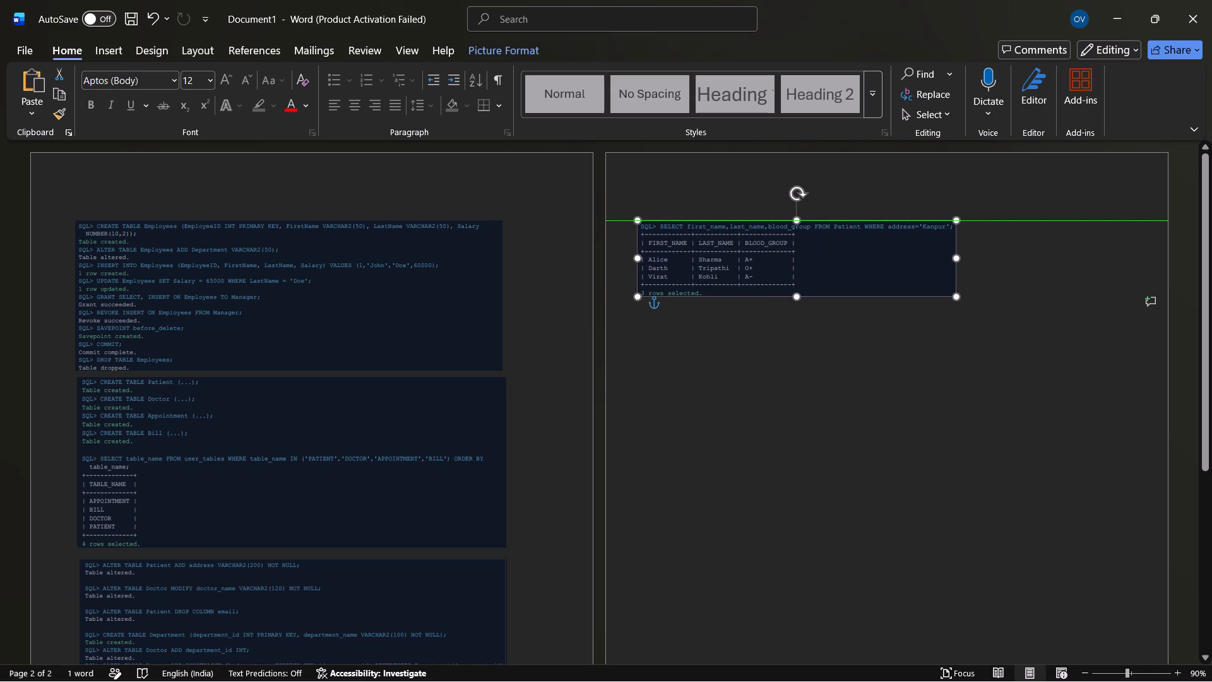
left_click_drag(749, 232, 725, 236)
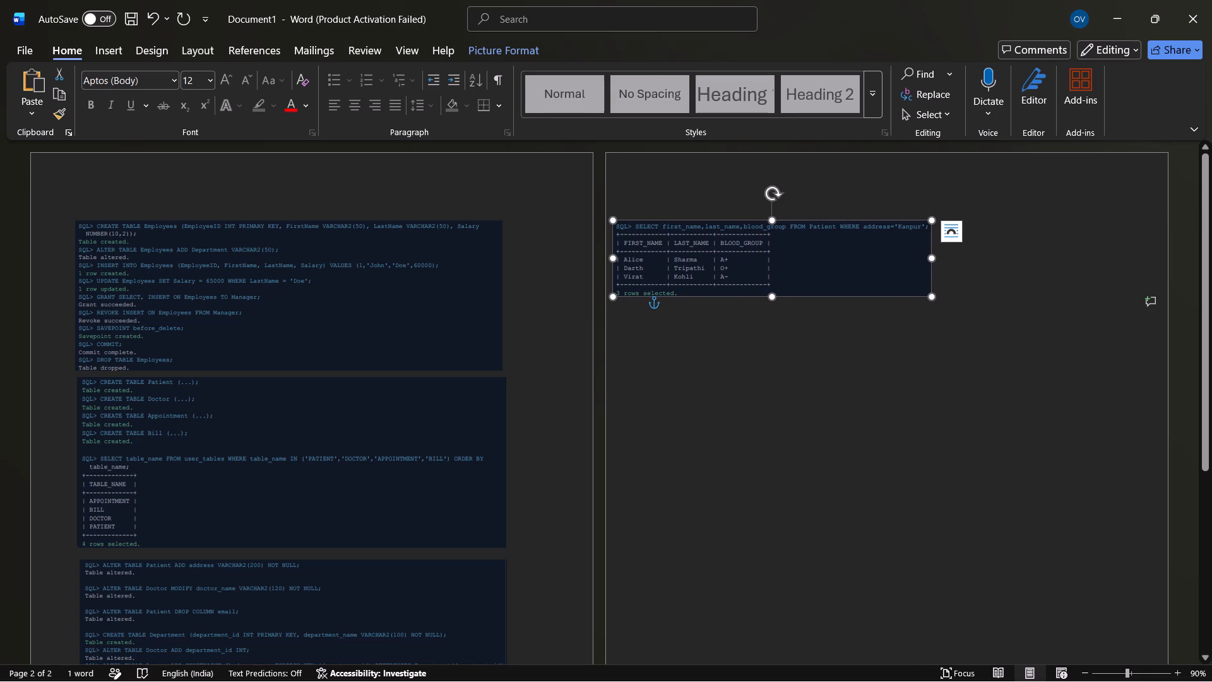
left_click_drag(932, 253, 886, 263)
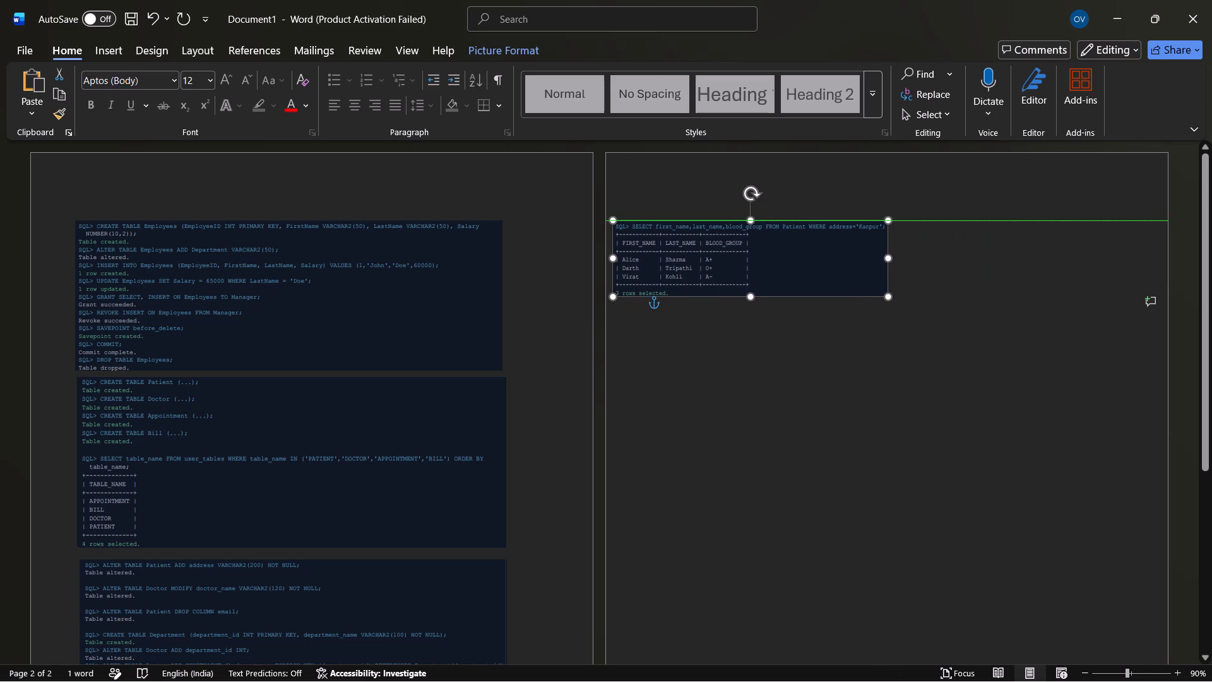
left_click_drag(886, 263, 879, 266)
left_click(811, 392)
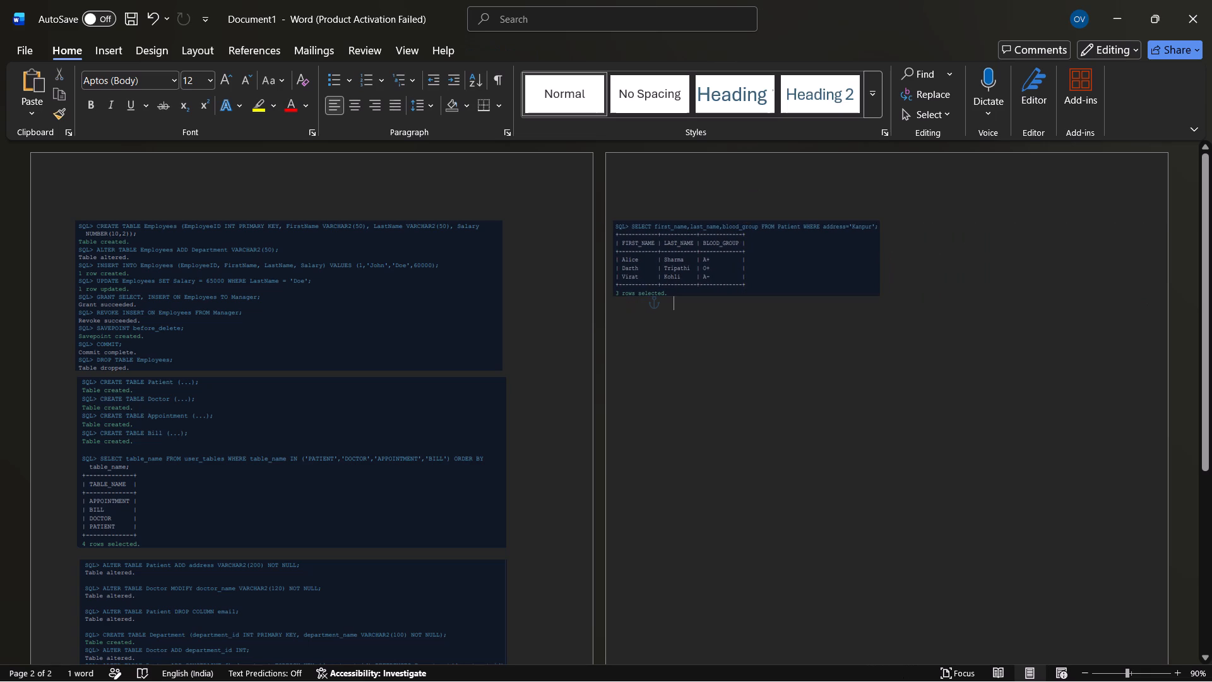
Capture a screenshot of the Experiment 3 Doctor query output filtered by salary>70000 in the PDF.
scroll(746, 409, "down", 1)
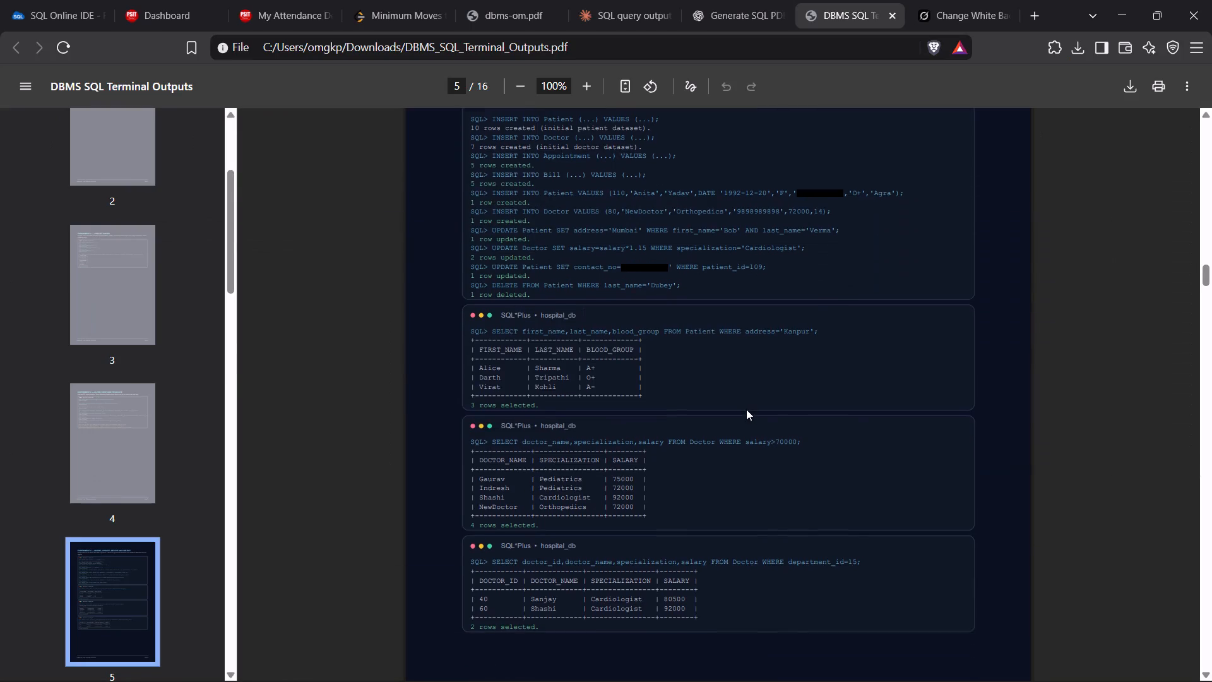
scroll(746, 409, "down", 2)
key("shift+super+s")
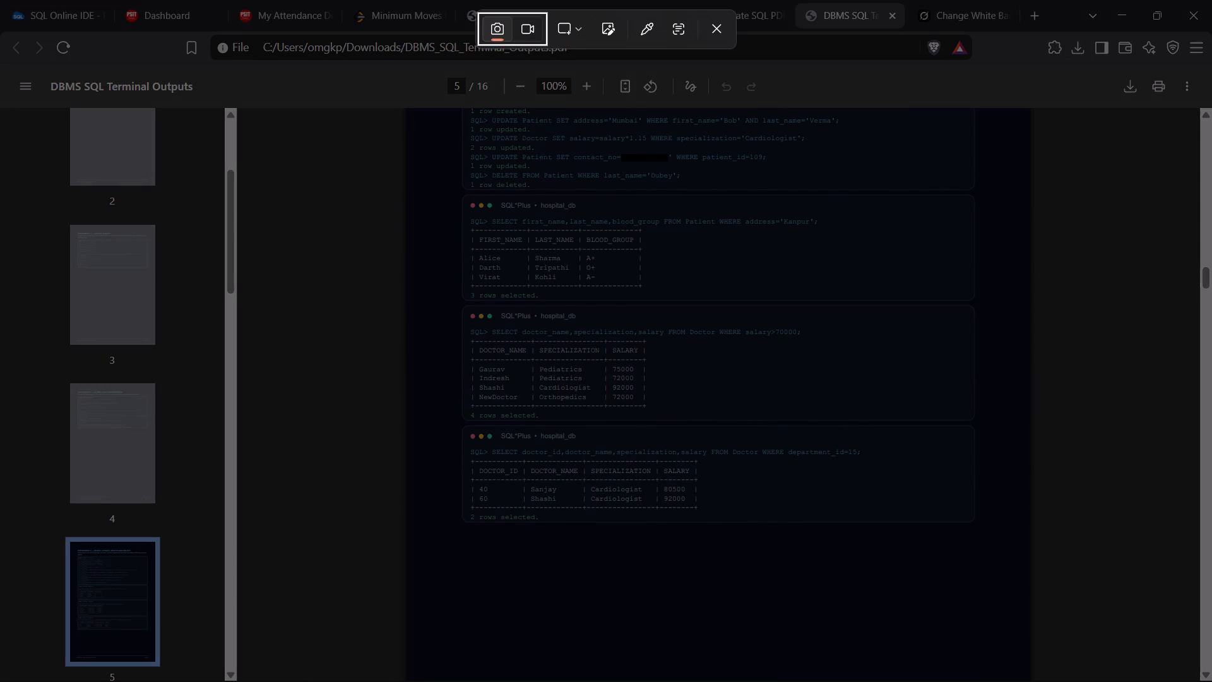
left_click_drag(806, 321, 464, 420)
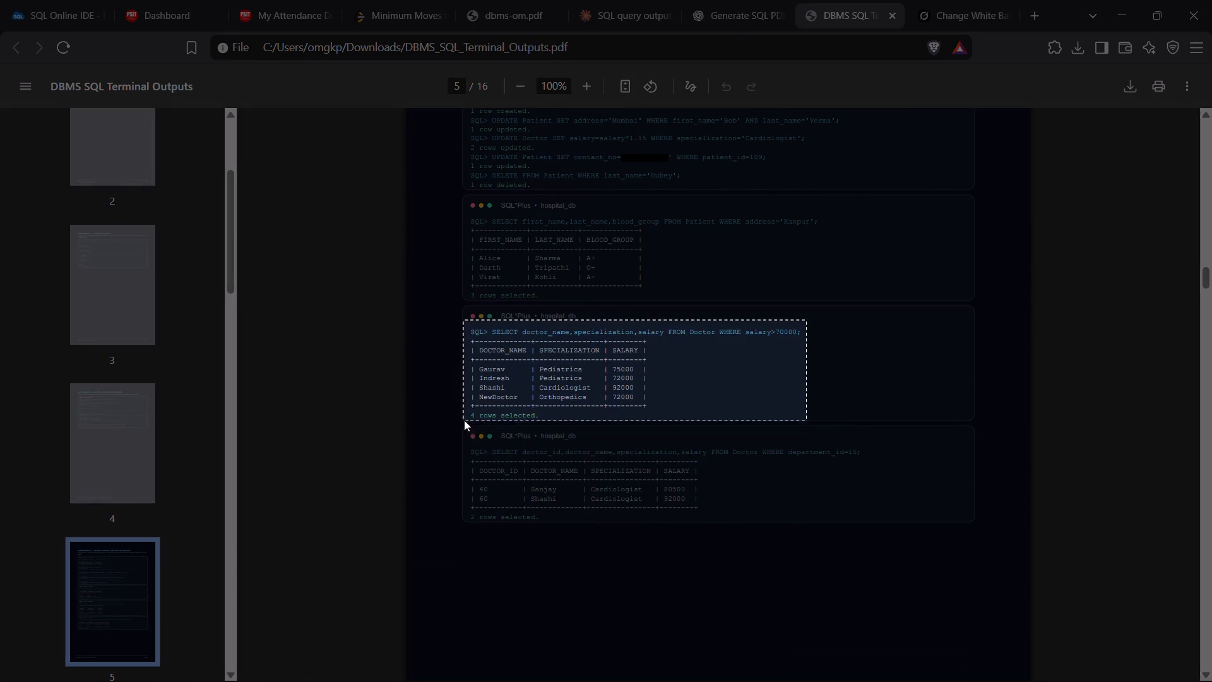
left_click_drag(464, 420, 464, 422)
Paste the captured Doctor salary>70000 query screenshot on the Word document's second page and set Top and Bottom wrapping.
left_click_drag(464, 422, 466, 422)
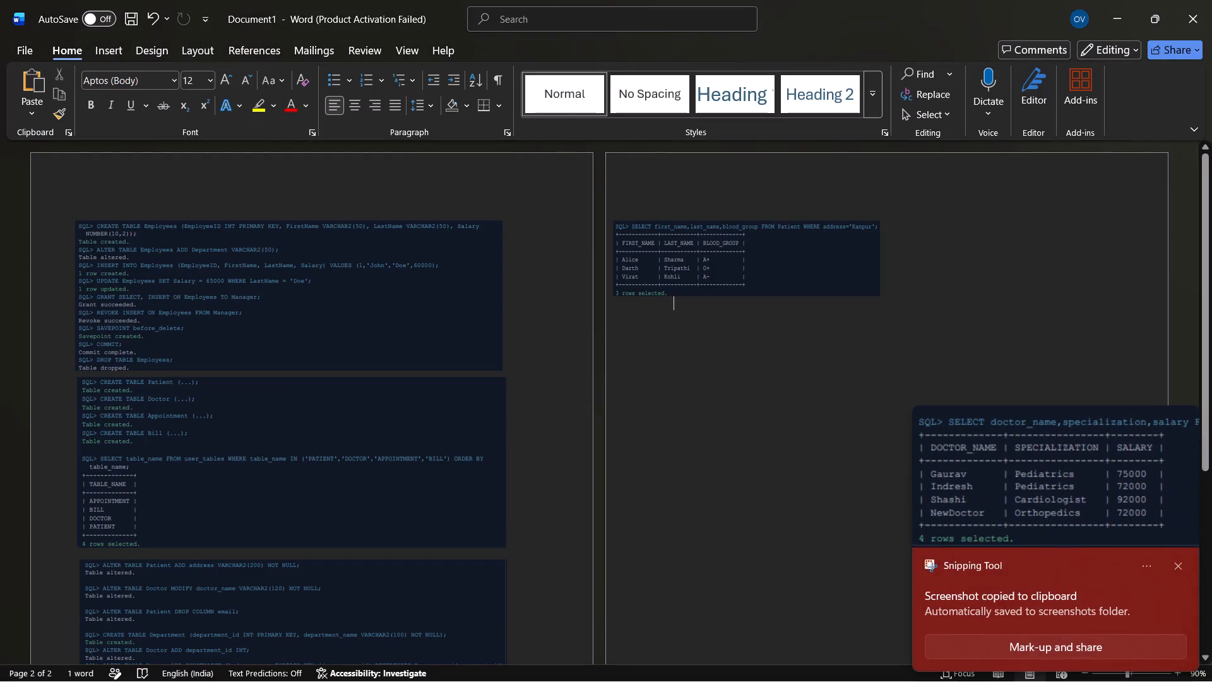
left_click(1020, 242)
key("ctrl+v")
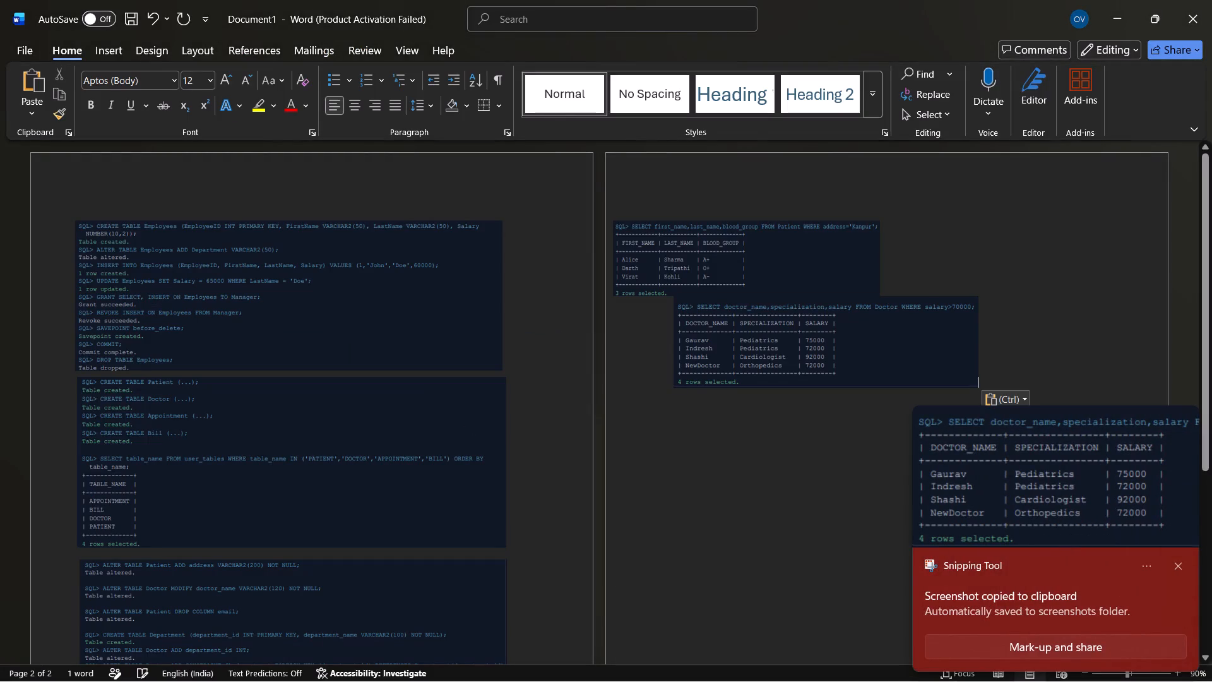
left_click(861, 358)
right_click(861, 358)
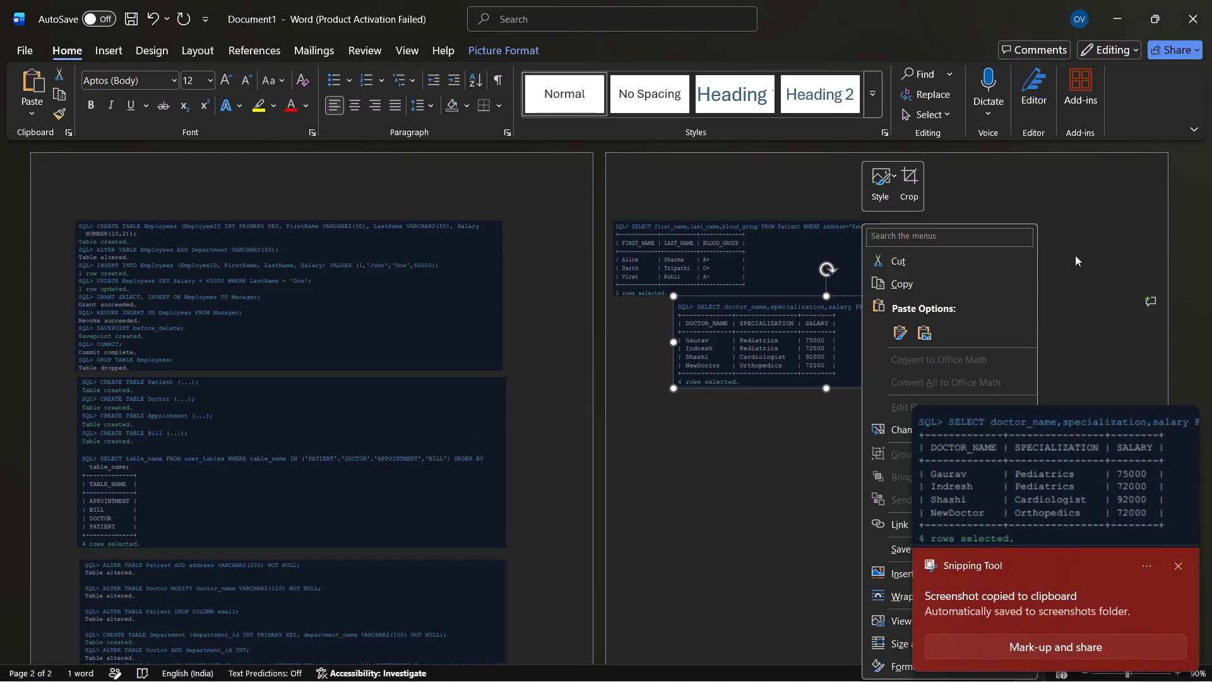
left_click(1090, 260)
left_click(992, 308)
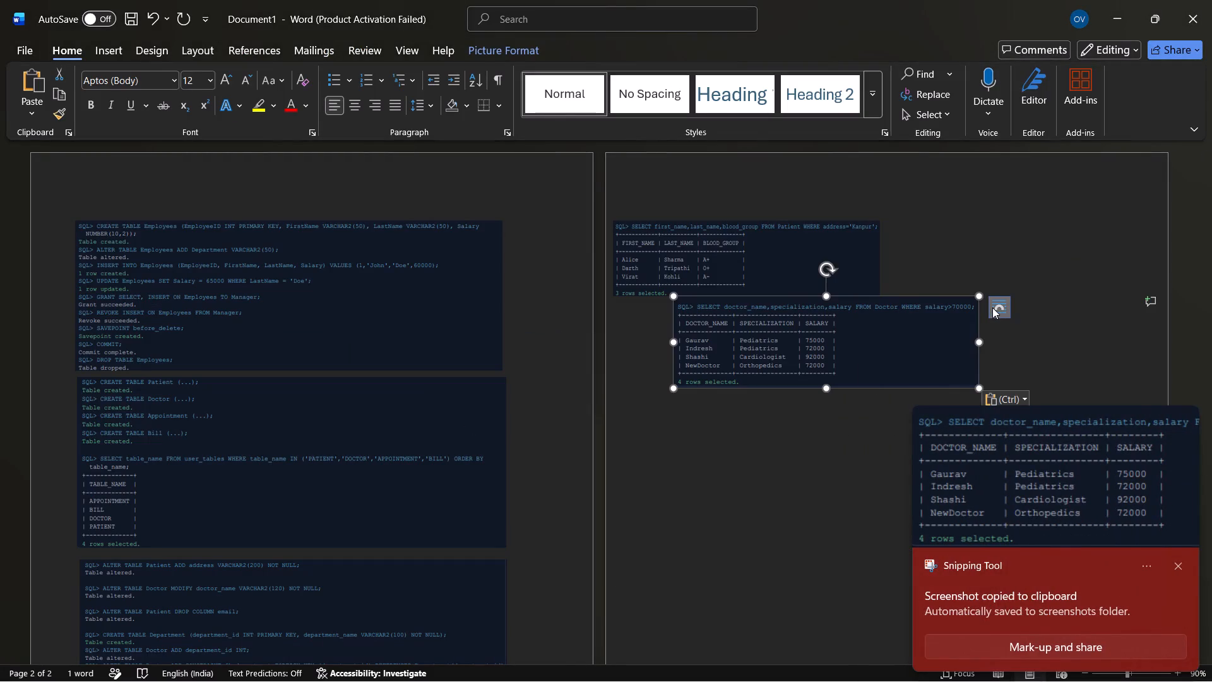
left_click(1182, 565)
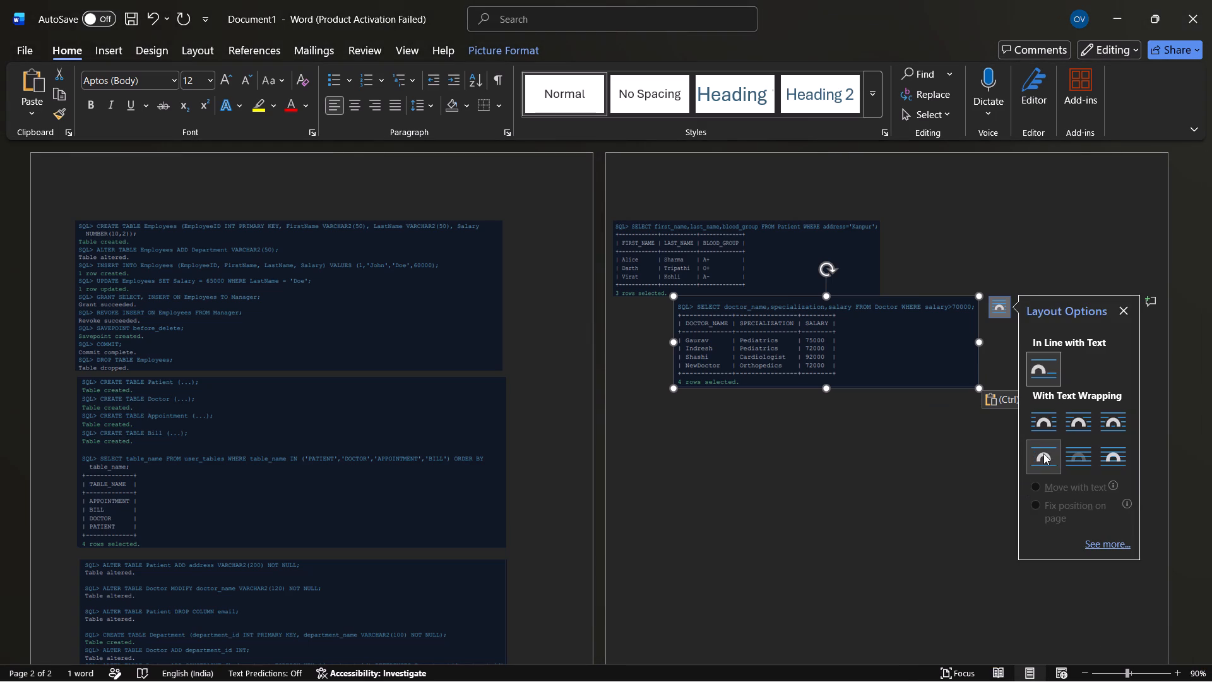
left_click(1043, 453)
Move the salary>70000 screenshot beside the Kanpur query screenshot and make it narrower without overlapping, keeping its height.
left_click_drag(851, 355, 1021, 271)
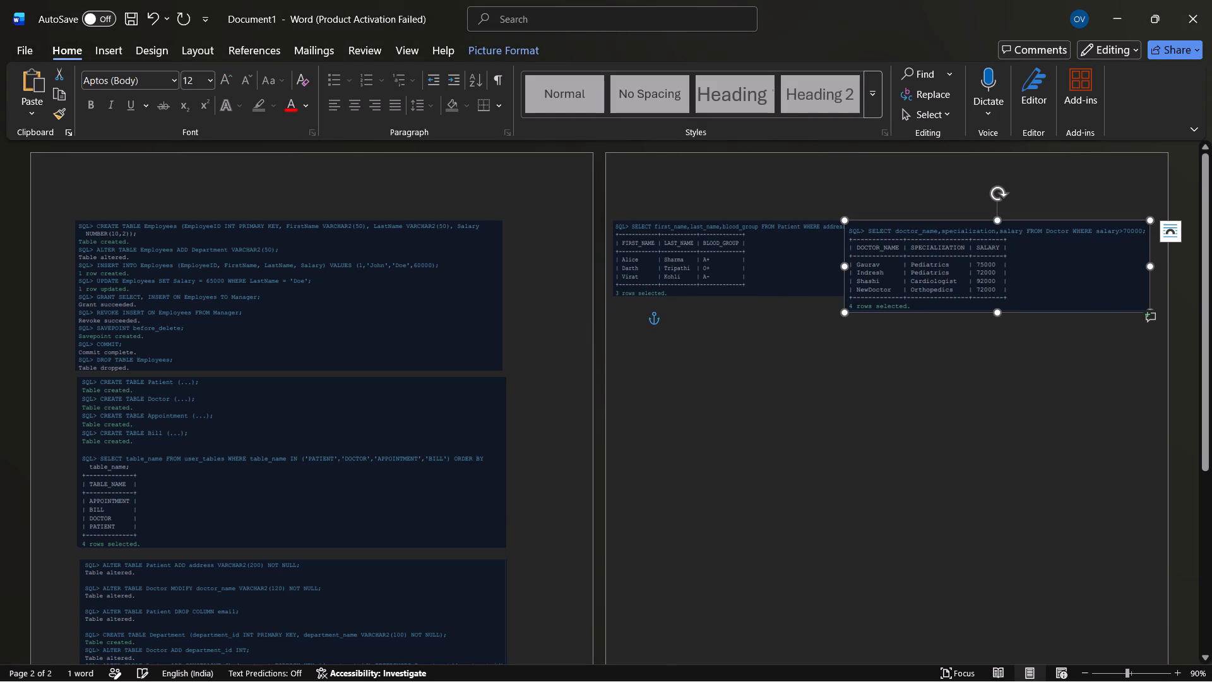
left_click_drag(844, 266, 917, 266)
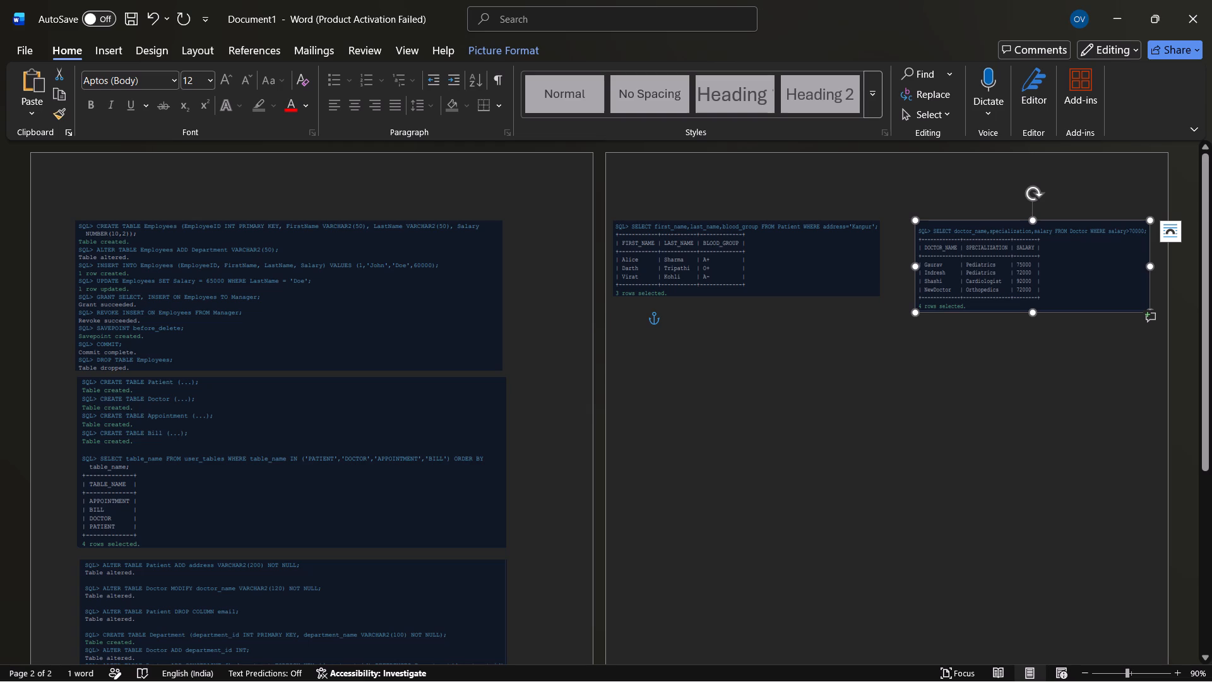
left_click_drag(915, 267, 888, 275)
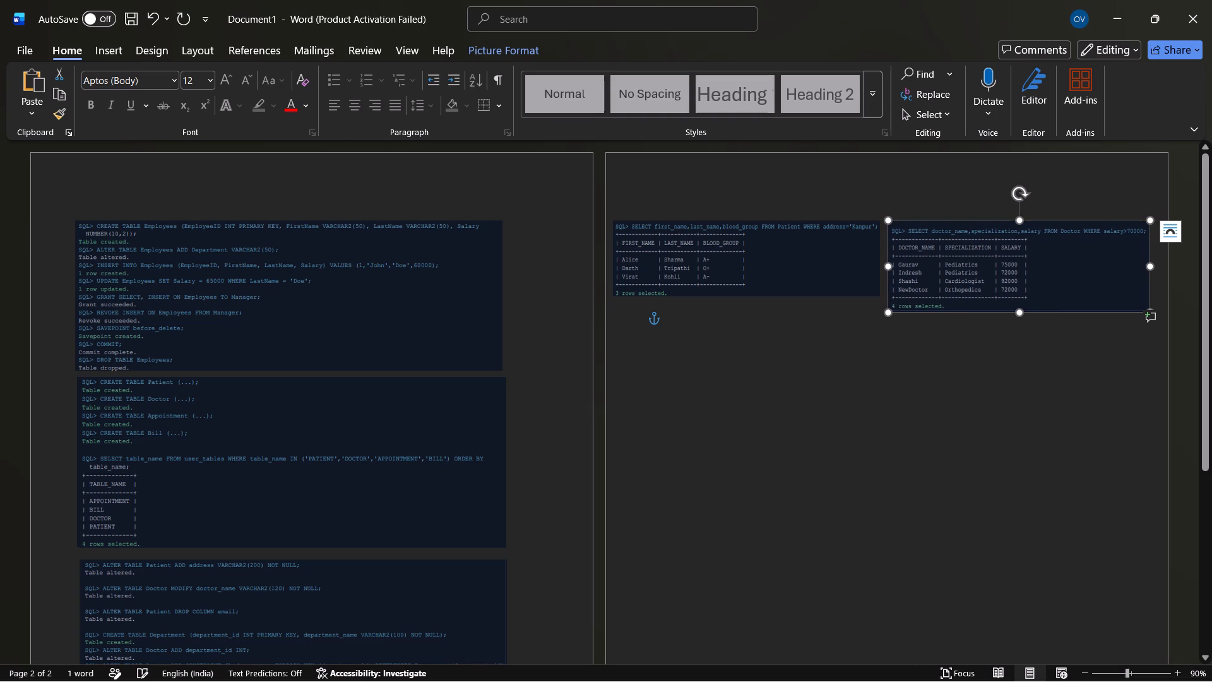
left_click(754, 402)
Set the object alignment reference to Align to Page.
left_click(202, 47)
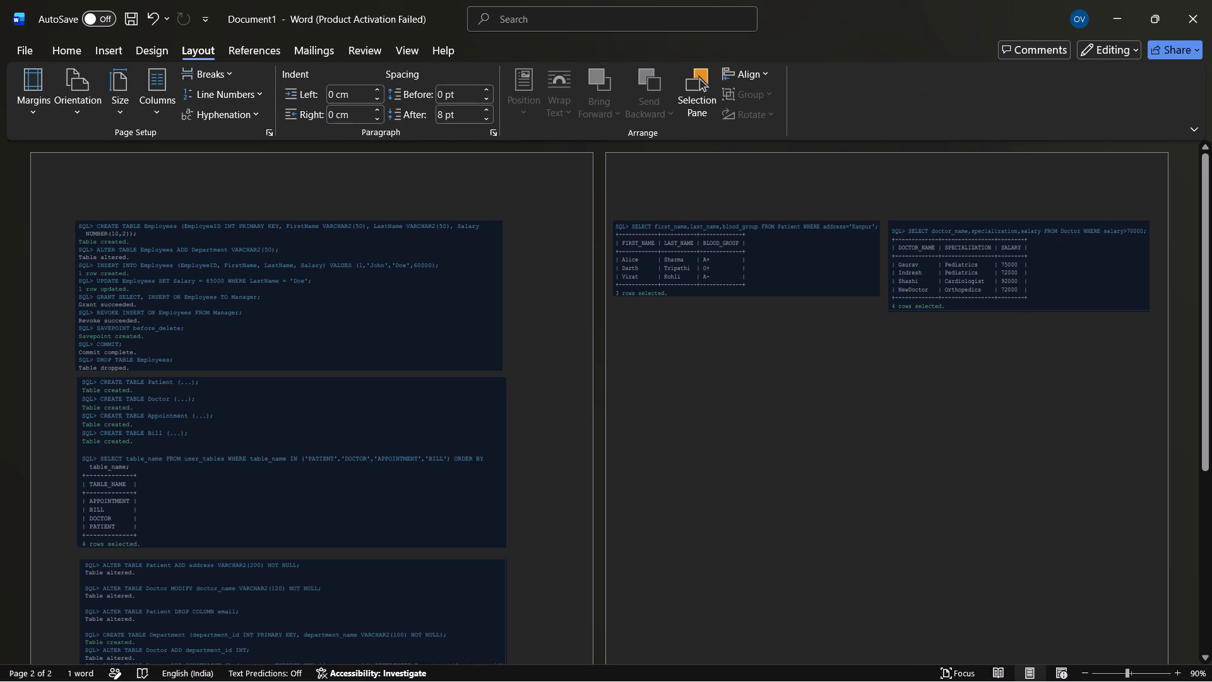
left_click(757, 410)
left_click(757, 410)
left_click(749, 76)
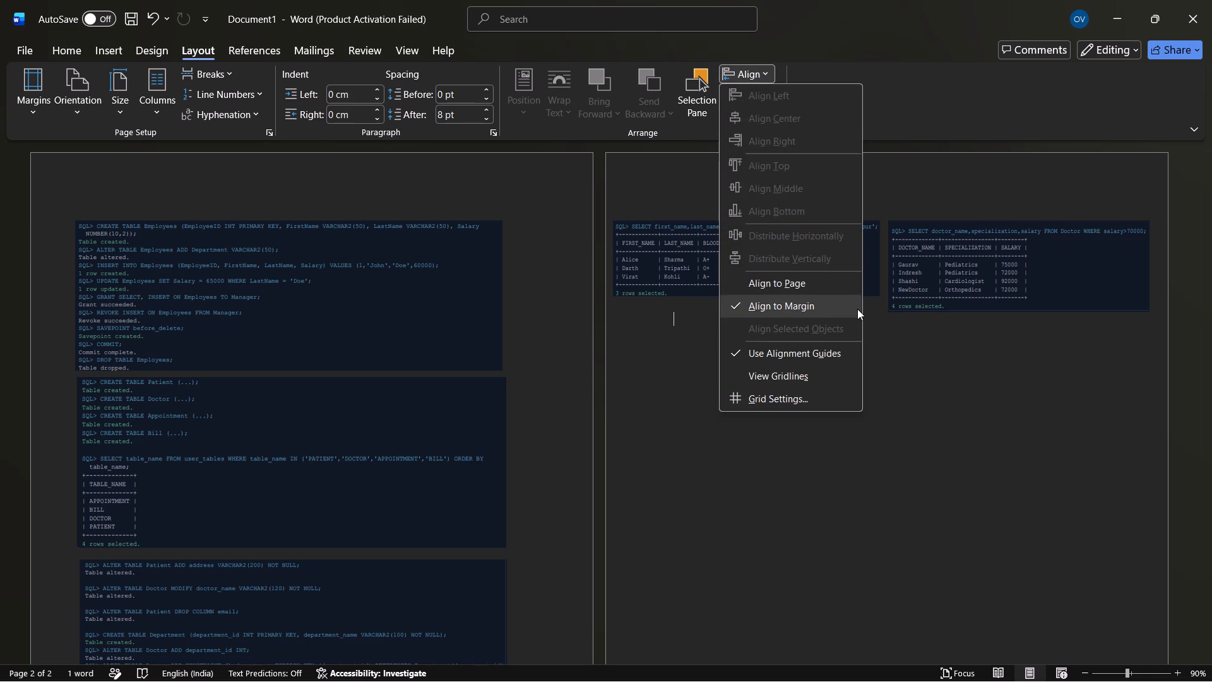
left_click(833, 287)
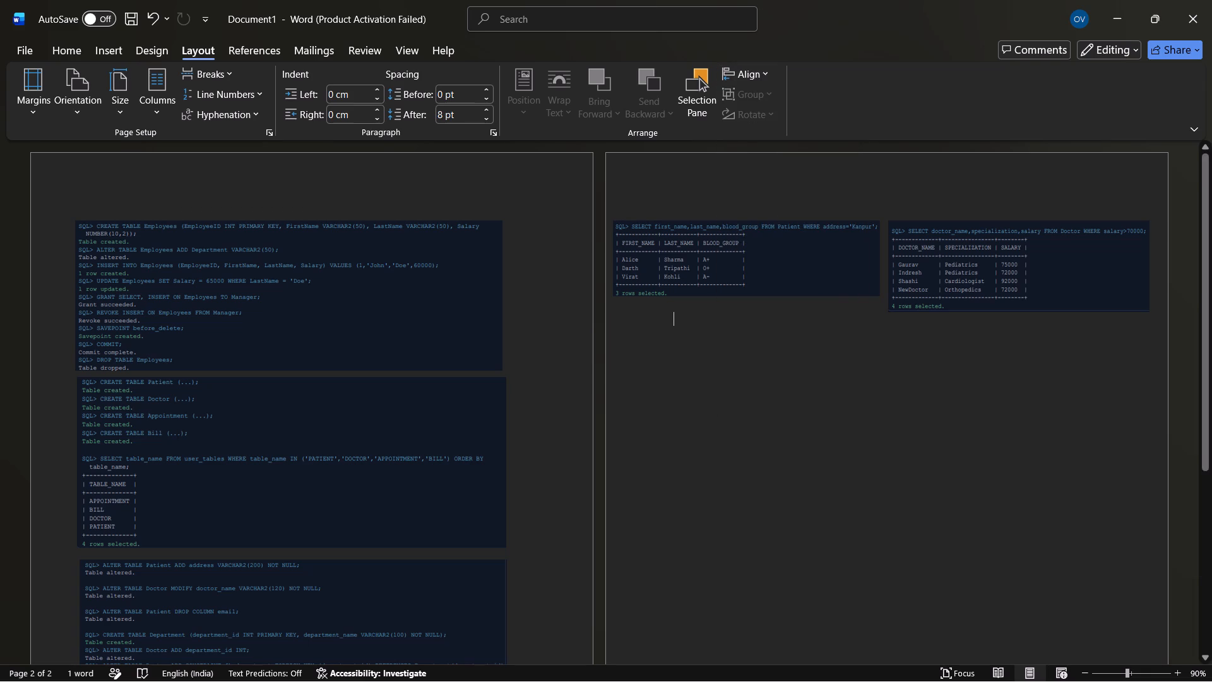
left_click(814, 380)
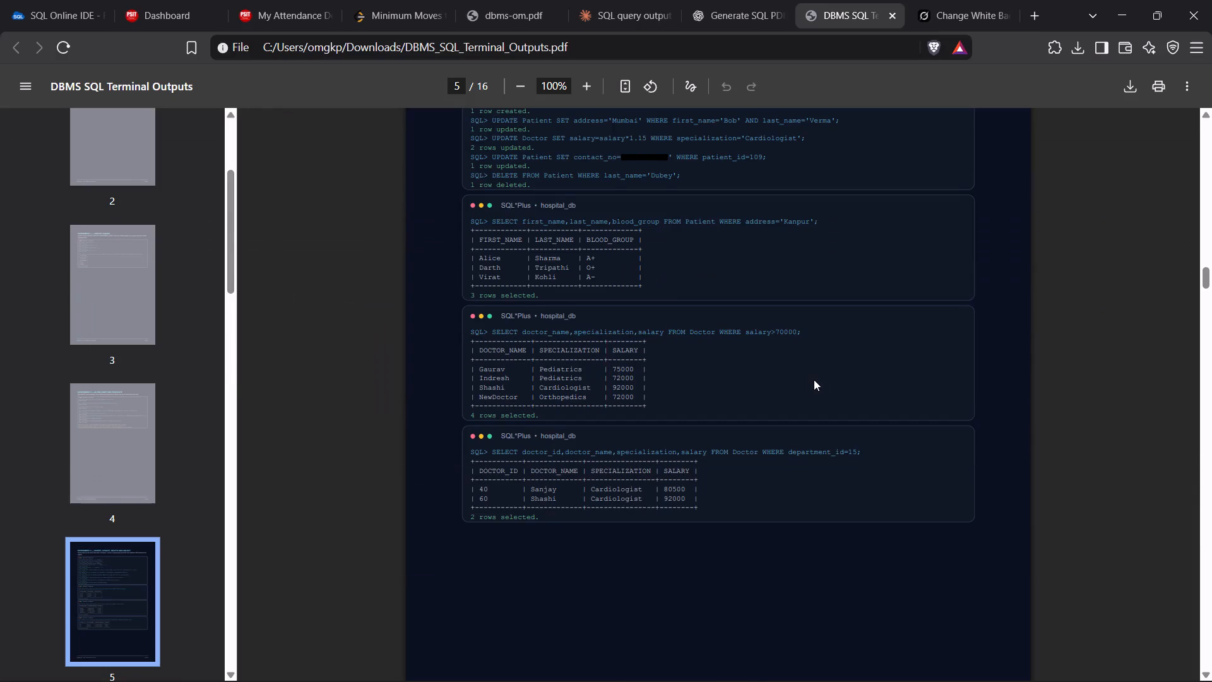
Capture a screenshot of the Experiment 3 Doctor query output filtered by department_id=15 in the PDF.
key("shift+super+s")
left_click_drag(860, 443, 466, 534)
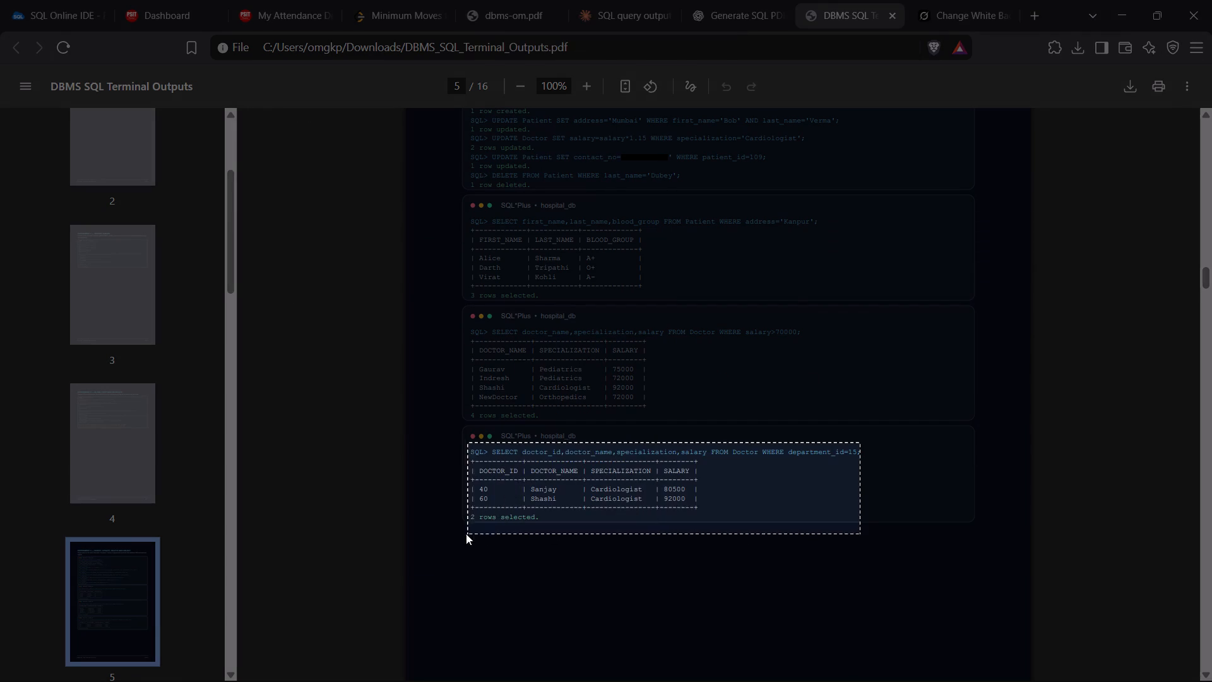
left_click_drag(466, 534, 468, 525)
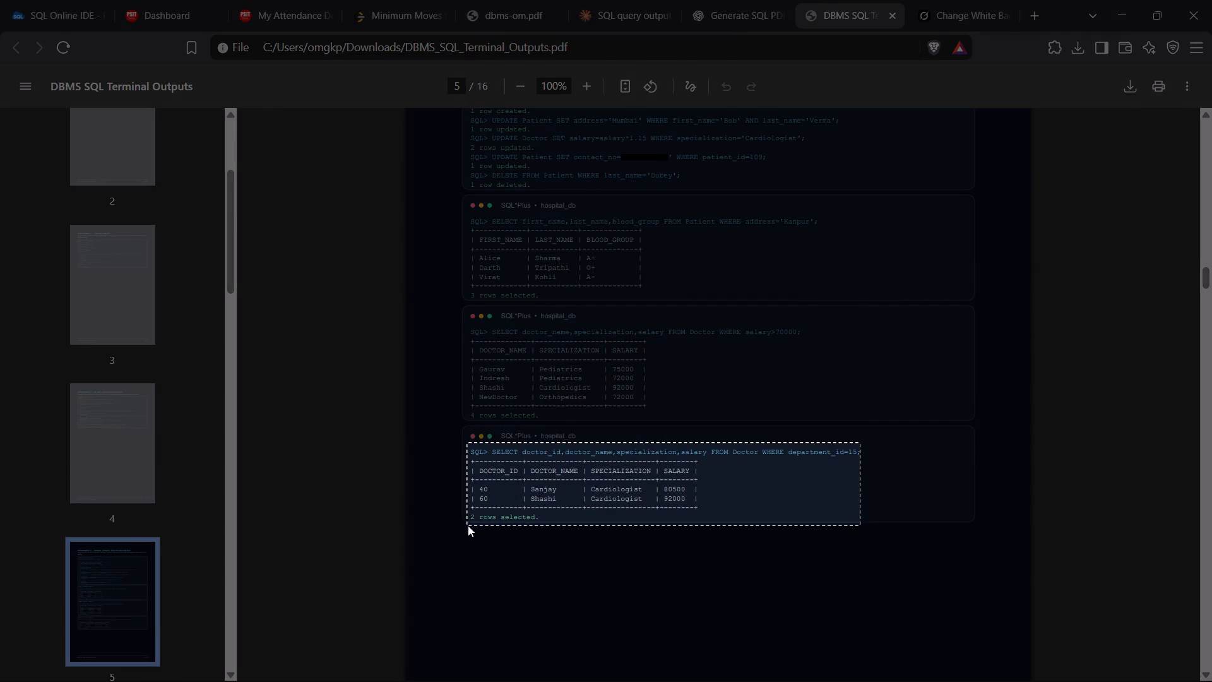
left_click_drag(468, 525, 468, 524)
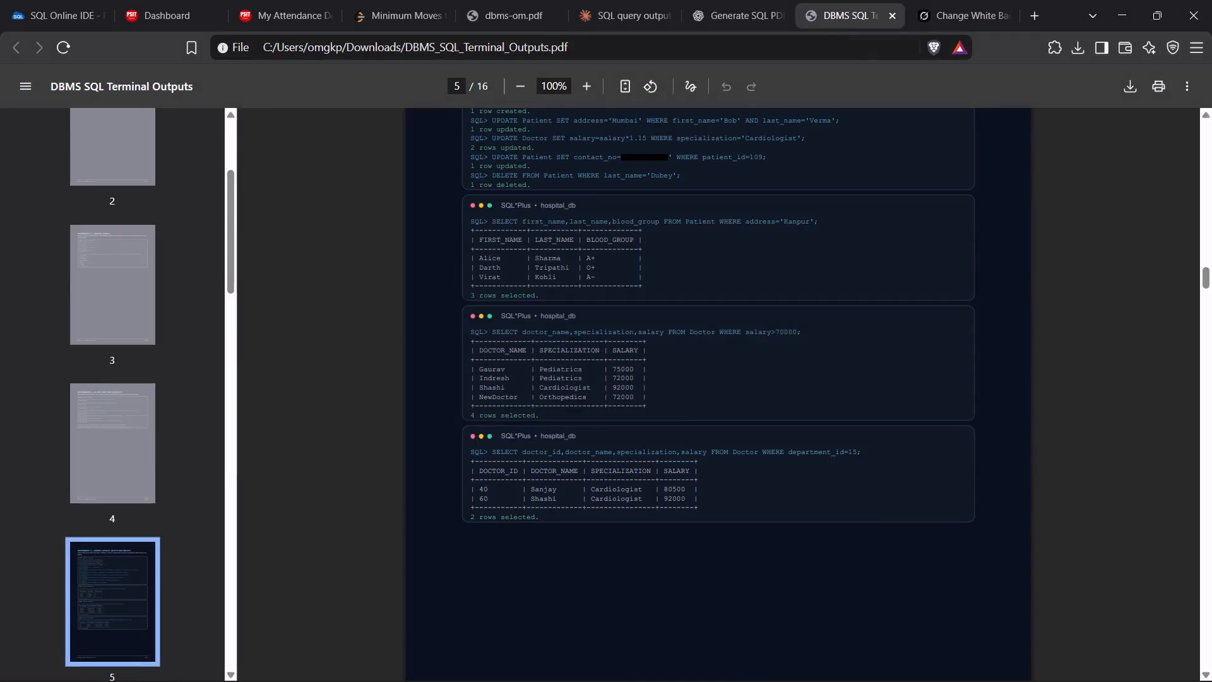
Paste the department_id=15 query screenshot on the Word document's second page and set Top and Bottom wrapping.
key("ctrl+v")
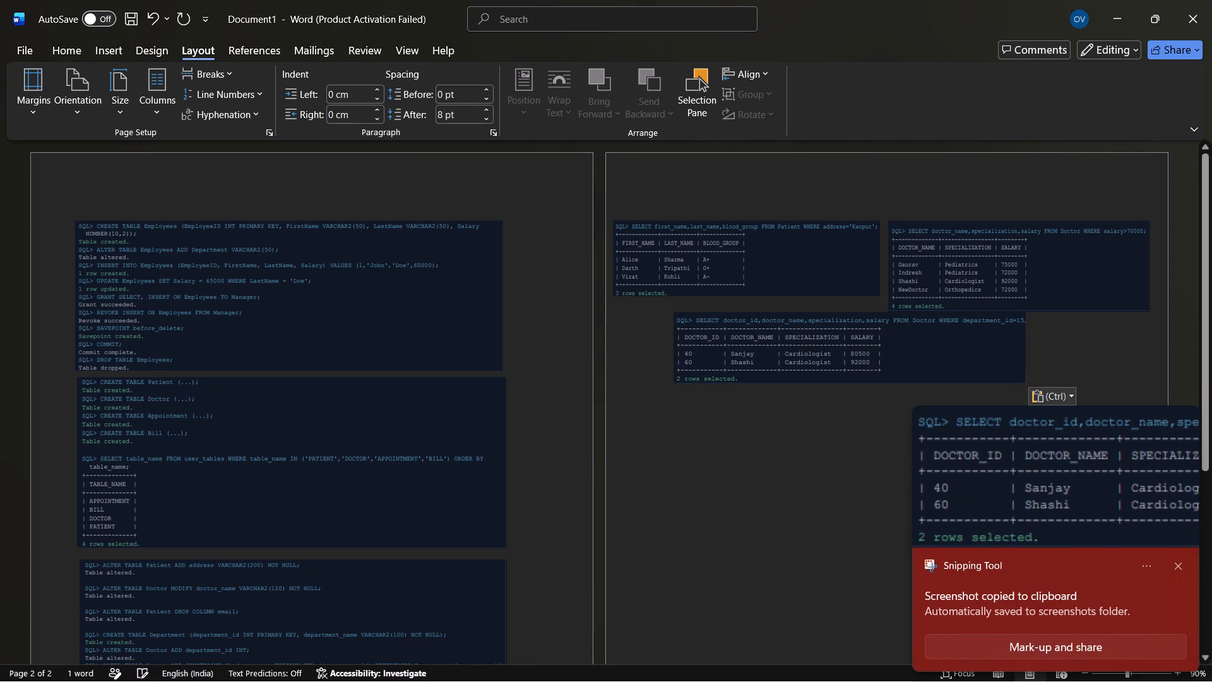
left_click_drag(812, 359, 766, 362)
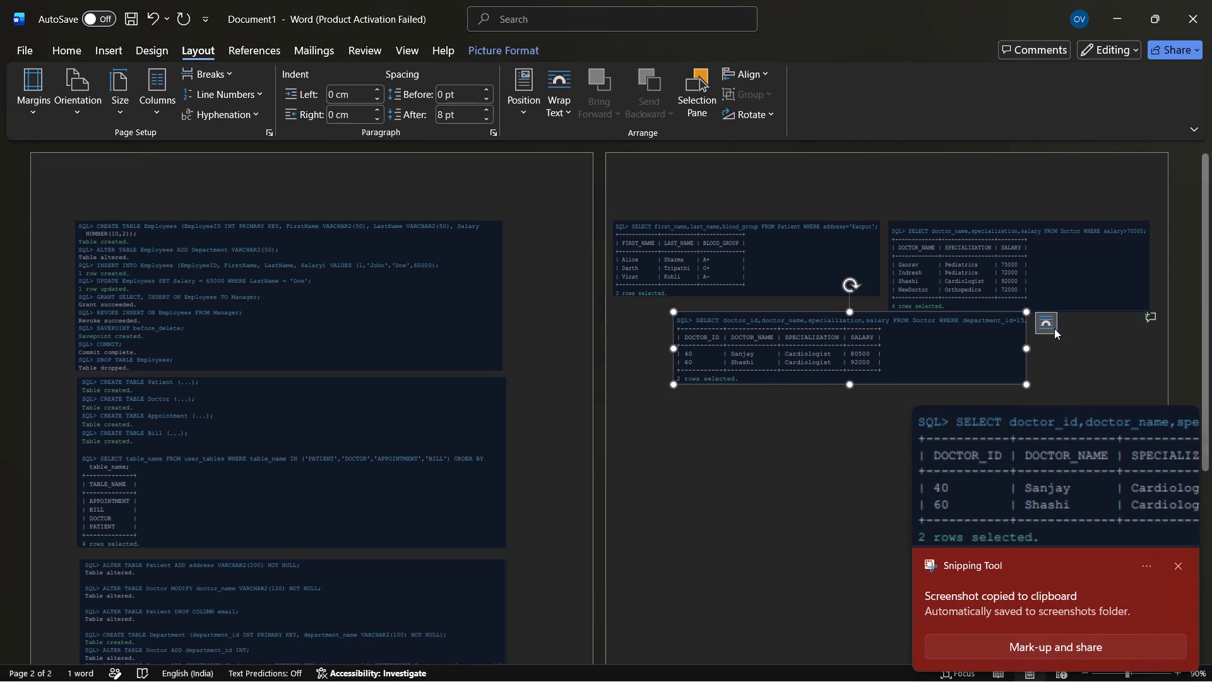
left_click(1054, 328)
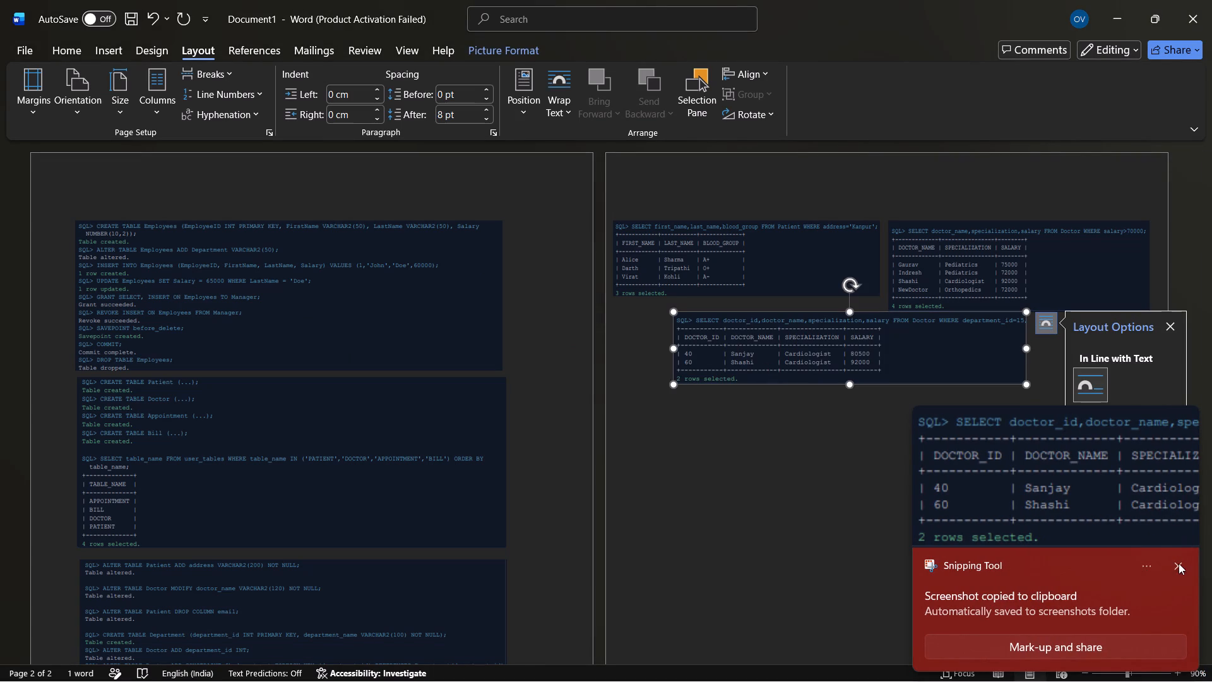
left_click(1179, 566)
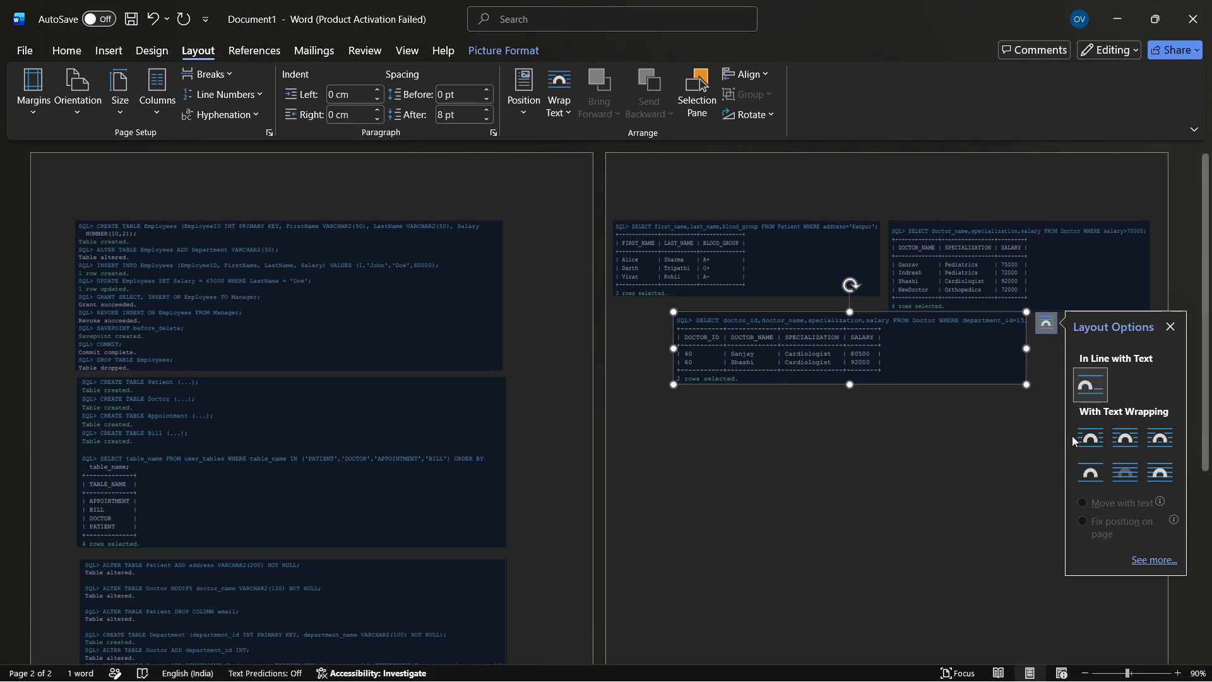
left_click(1090, 484)
Move the department_id=15 screenshot below the Kanpur query screenshot, near the page's left edge, and make it narrower, keeping its height.
left_click_drag(889, 340, 872, 345)
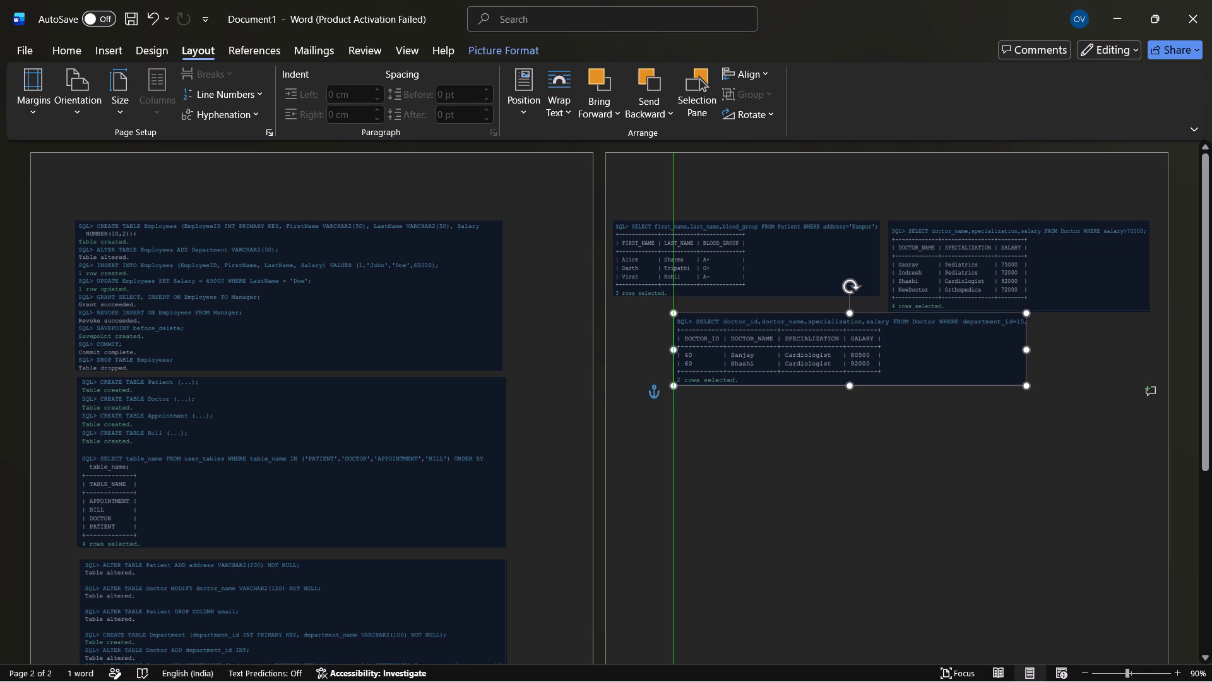
left_click_drag(872, 345, 836, 362)
left_click_drag(971, 369, 947, 376)
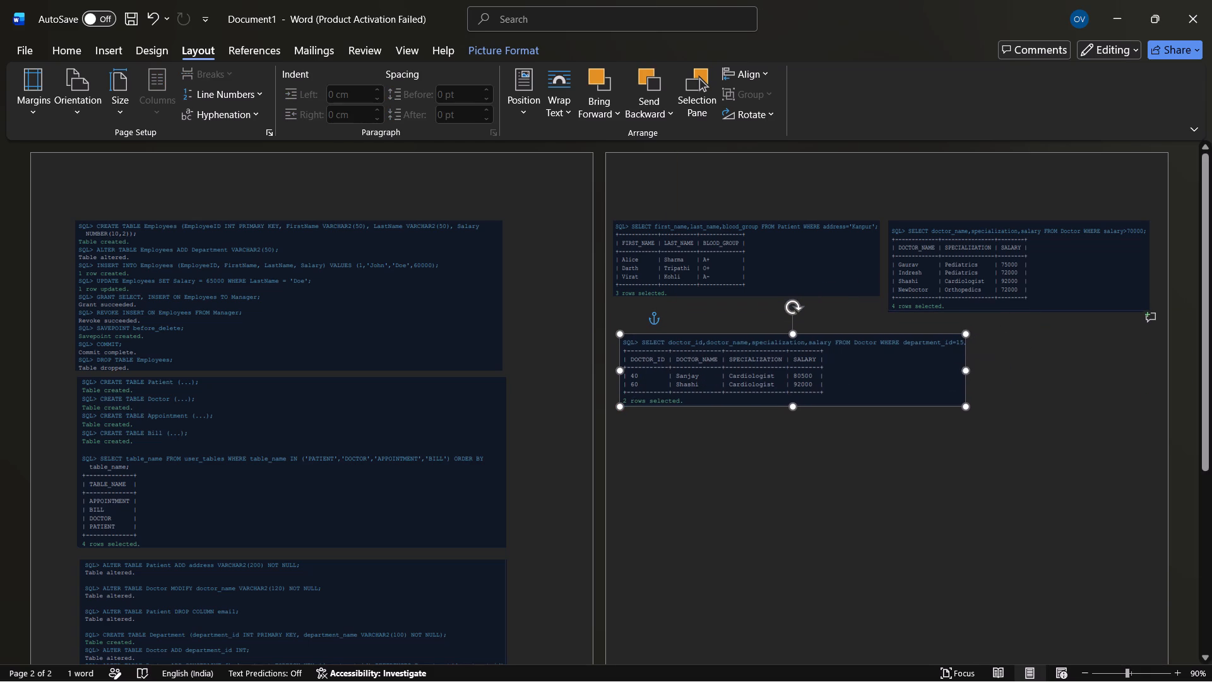
left_click_drag(947, 376, 916, 381)
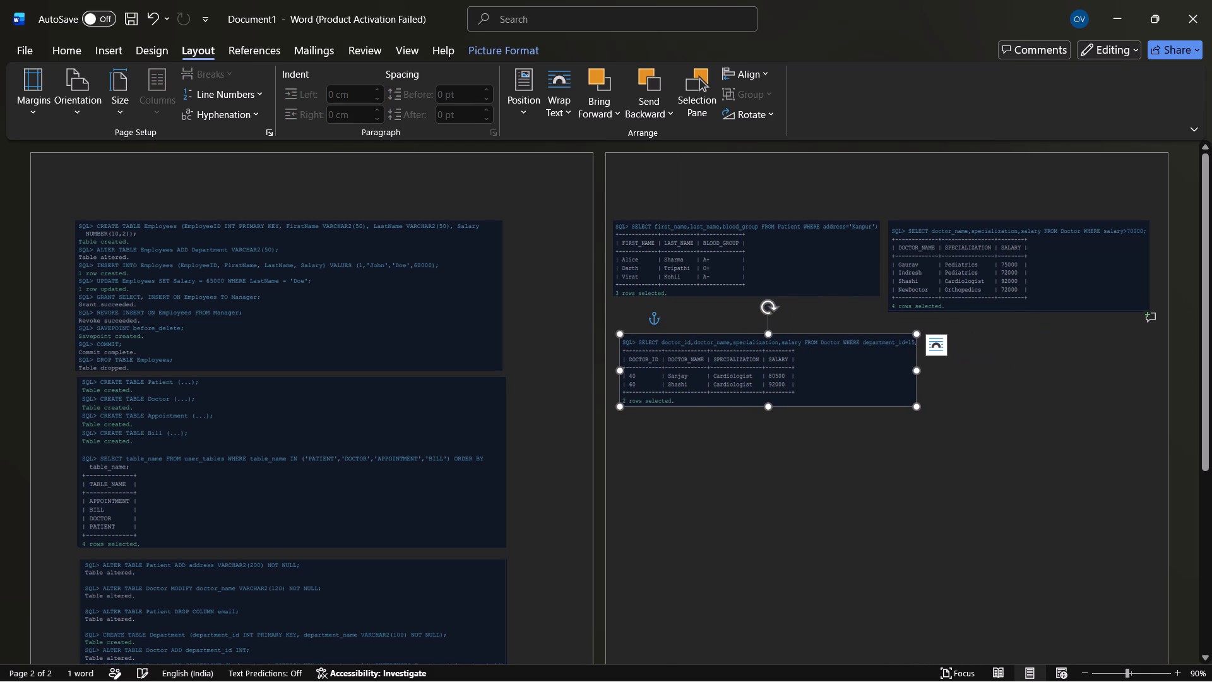
left_click(900, 478)
Look through the remaining experiment outputs to the end of the PDF, then go back to Experiment 4.
scroll(752, 393, "down", 3)
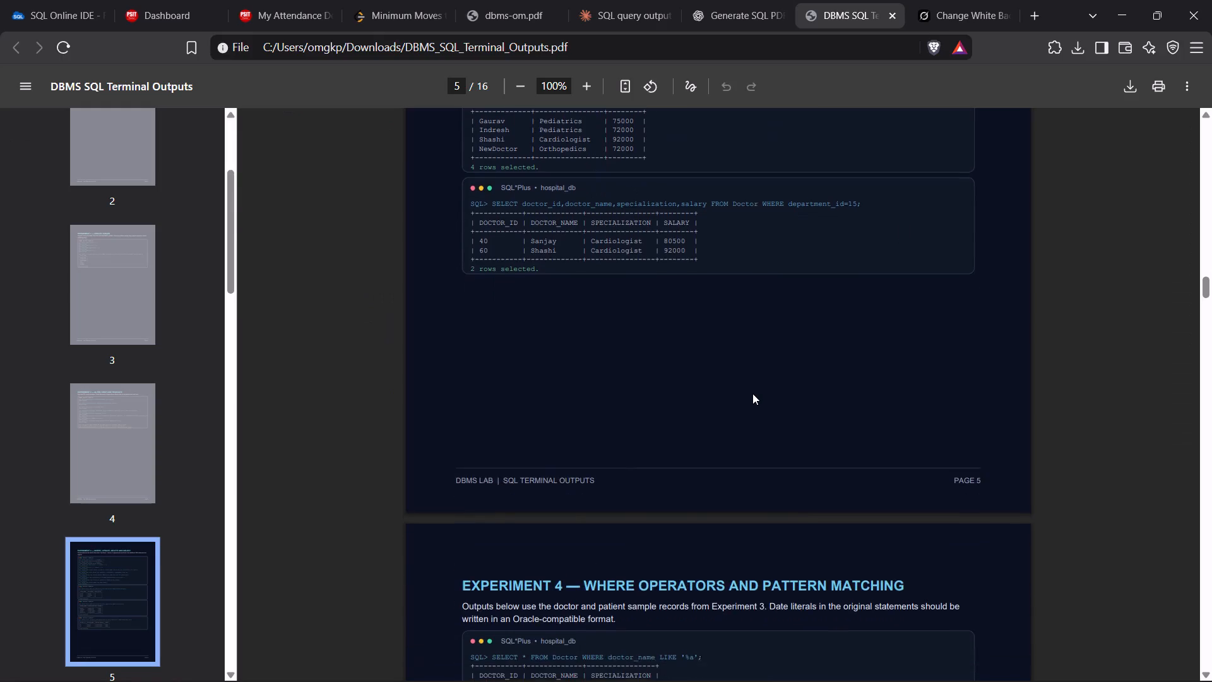
scroll(752, 393, "down", 6)
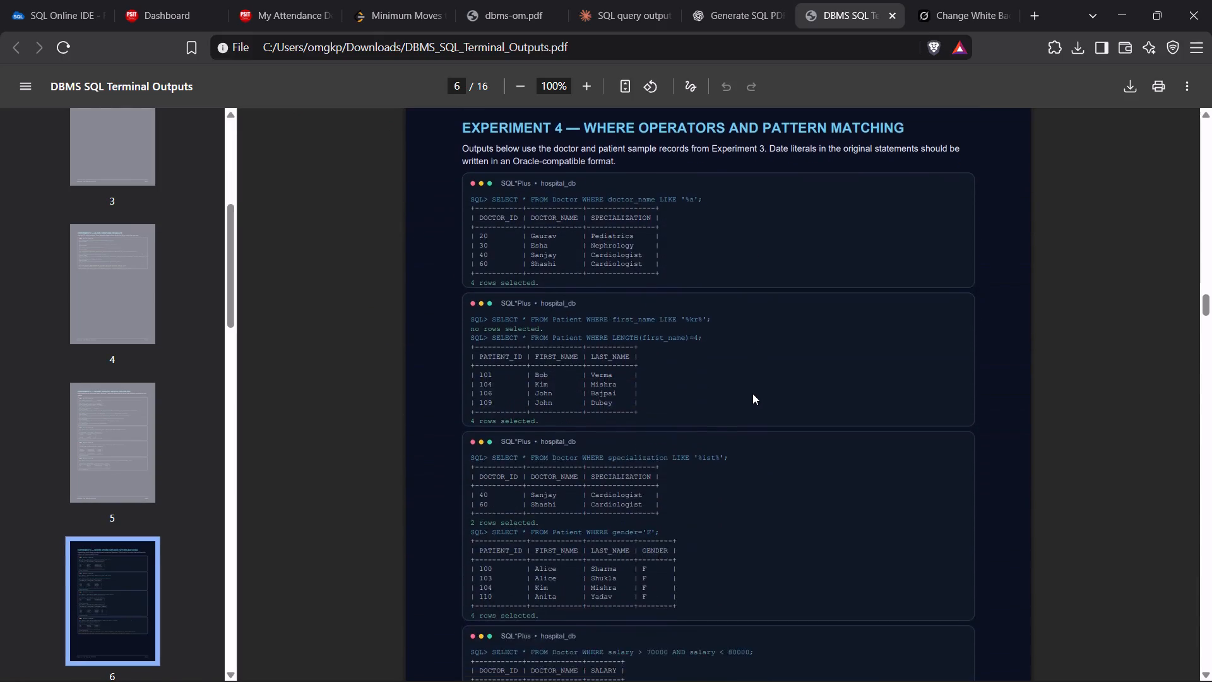
scroll(752, 393, "down", 11)
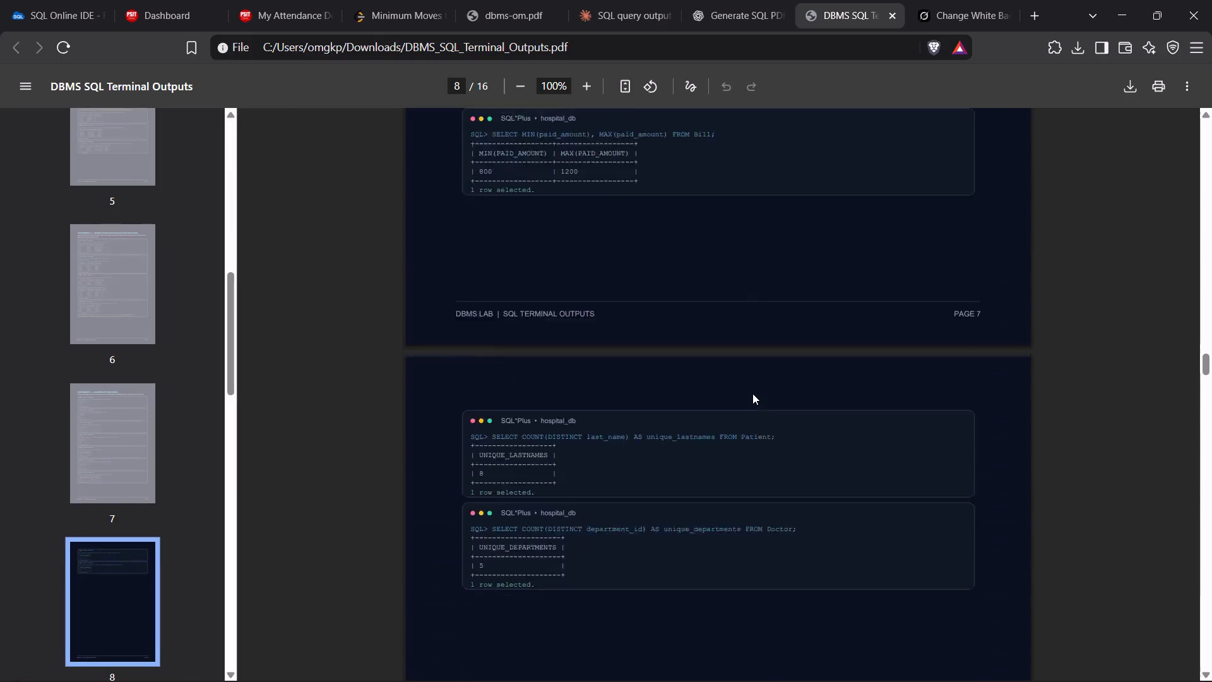
scroll(752, 393, "down", 19)
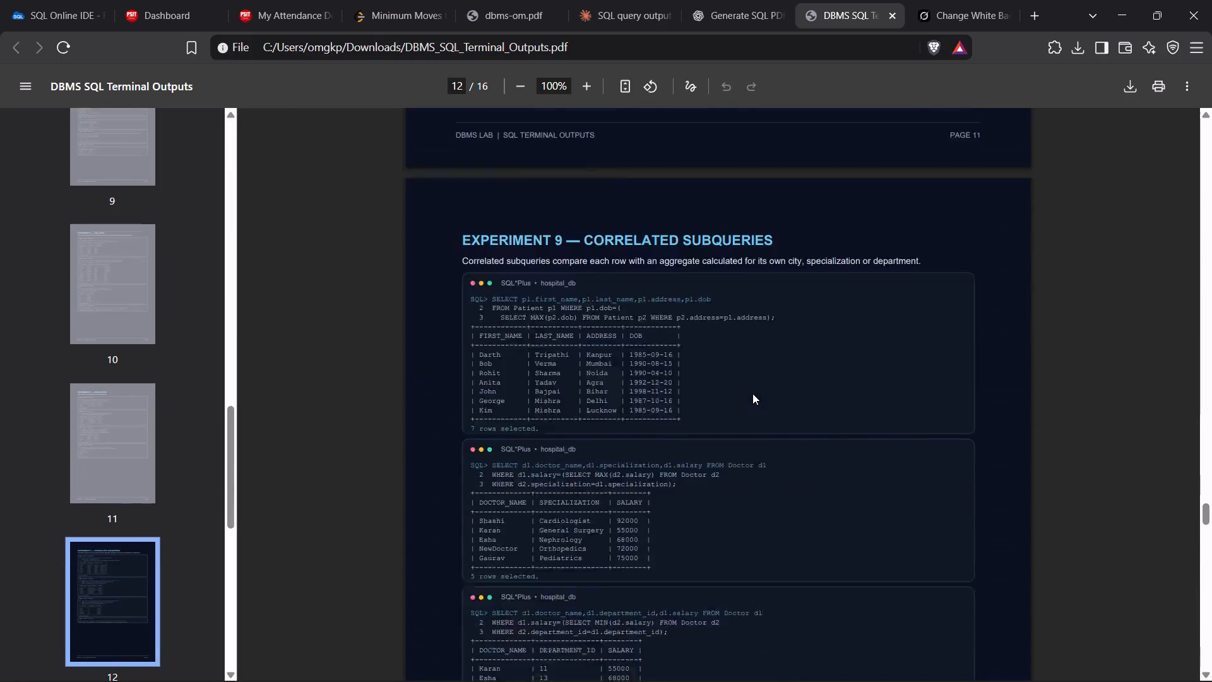
scroll(752, 393, "down", 13)
scroll(752, 393, "up", 3)
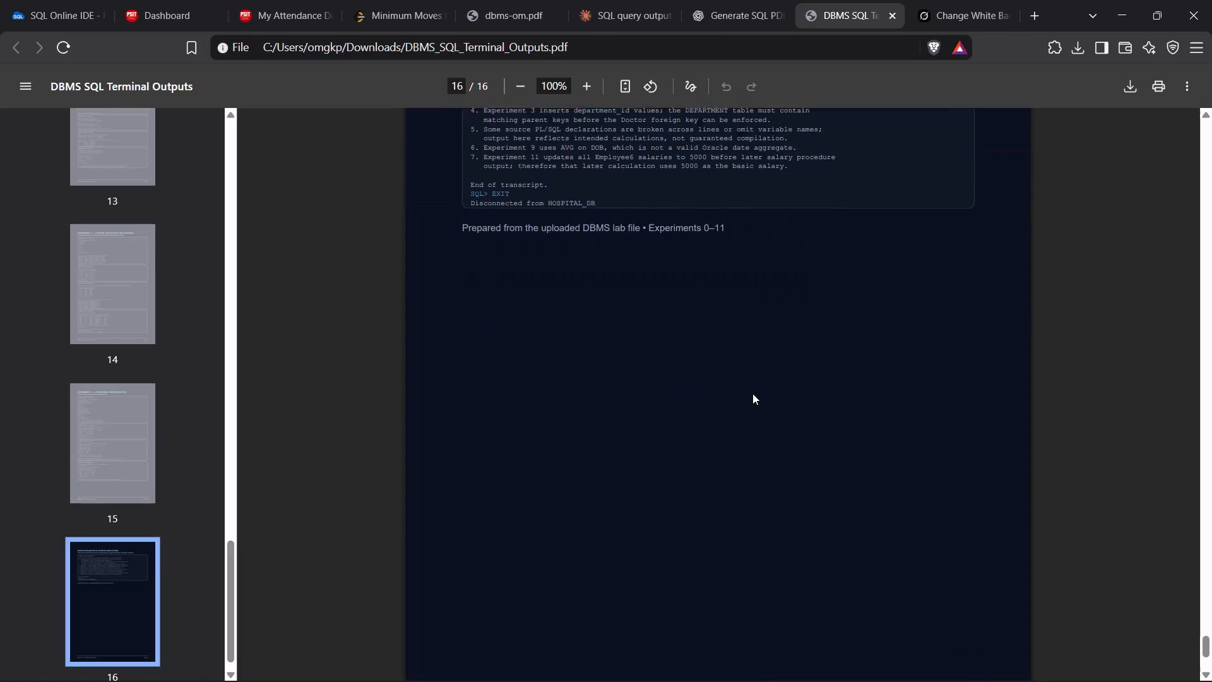
scroll(752, 393, "up", 11)
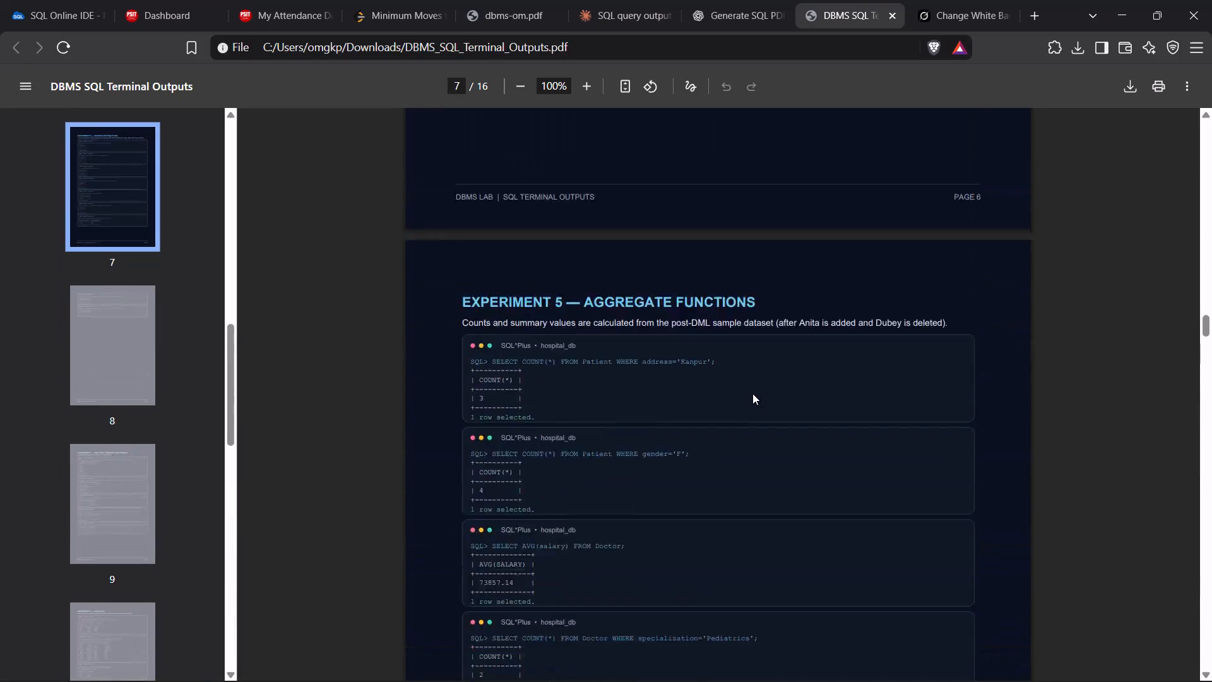
scroll(752, 393, "right", 1)
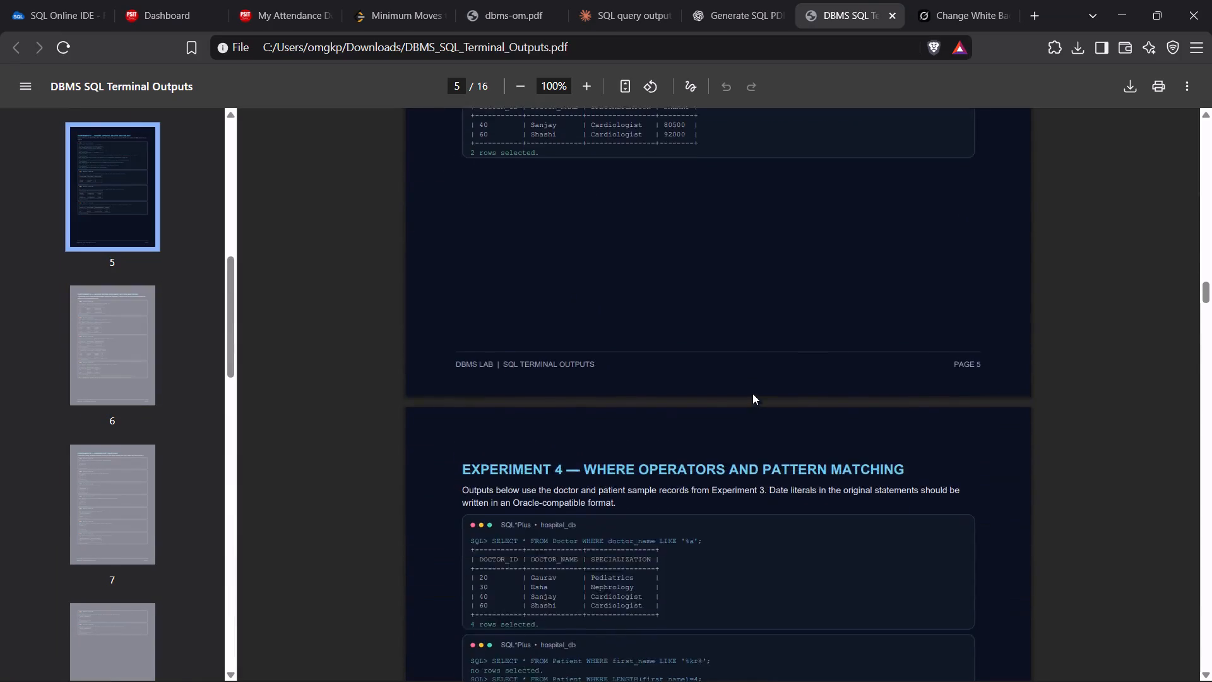
scroll(752, 393, "right", 1)
scroll(752, 393, "up", 1)
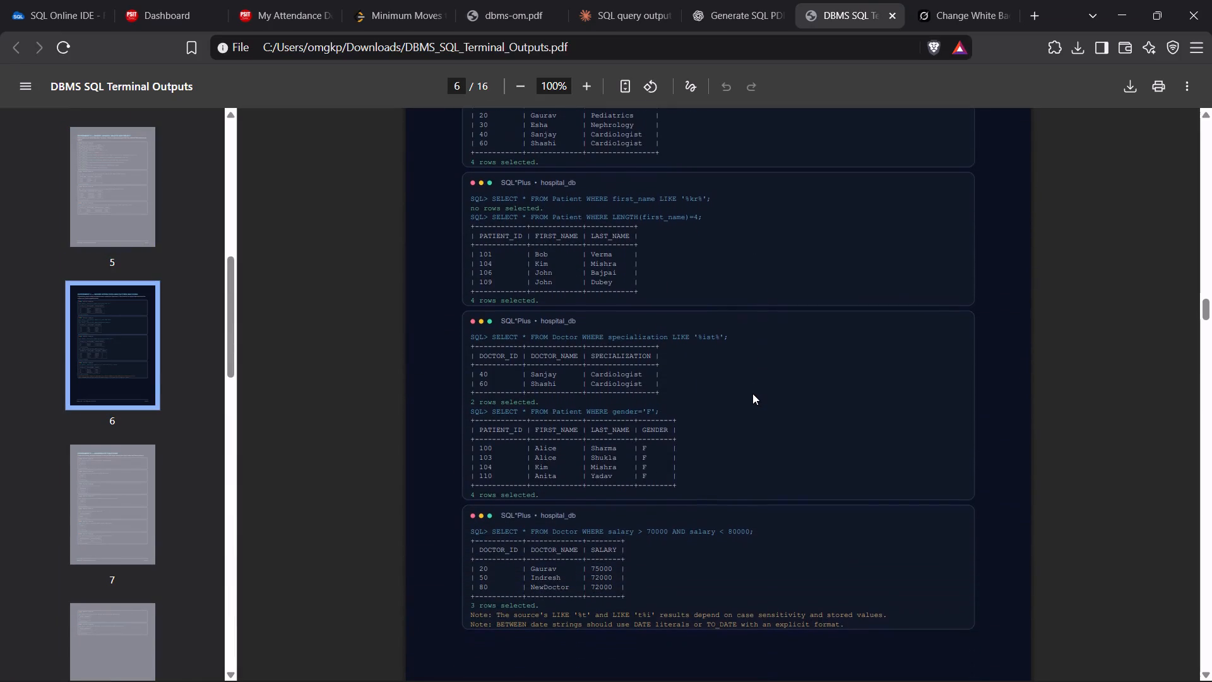
scroll(752, 393, "up", 1)
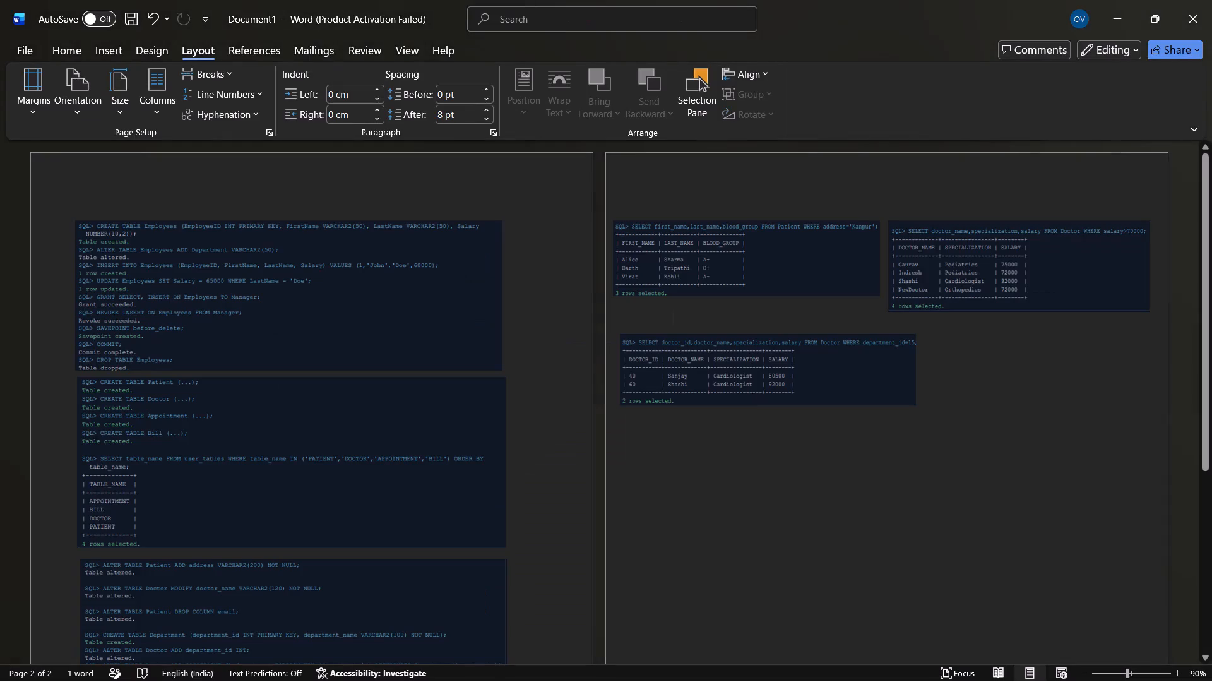
Export the Word document as a PDF named fniwfiw in the Documents folder.
scroll(752, 393, "down", 3)
scroll(752, 393, "up", 2)
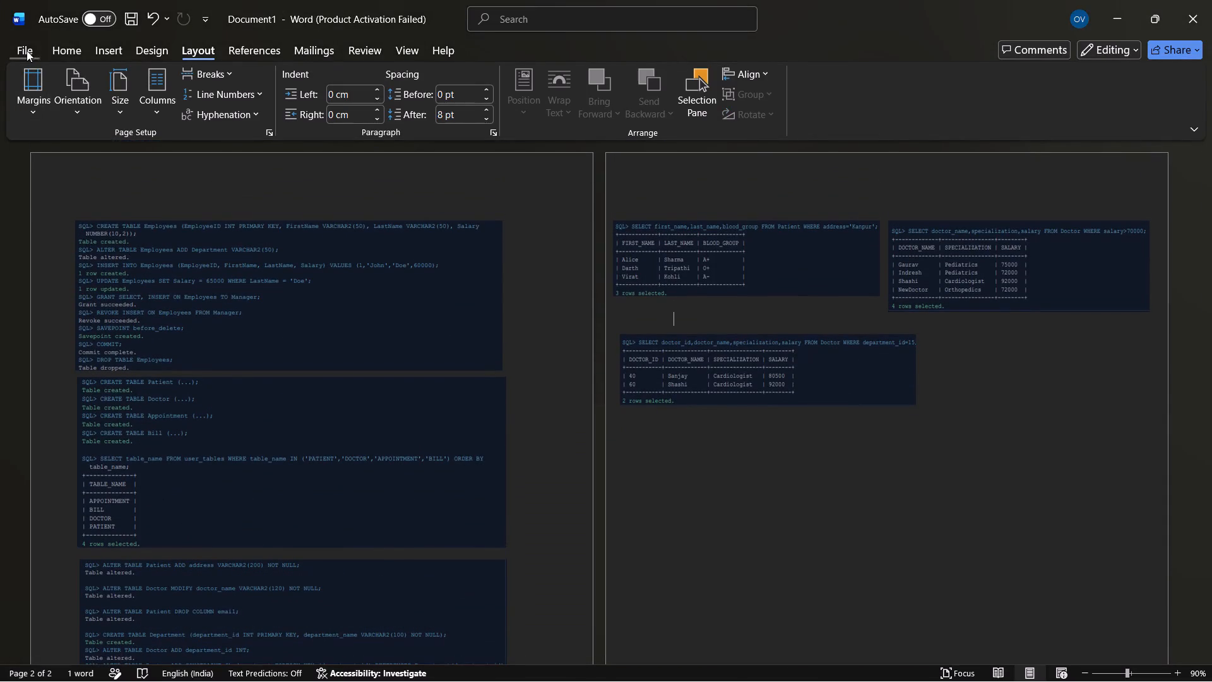
left_click(166, 188)
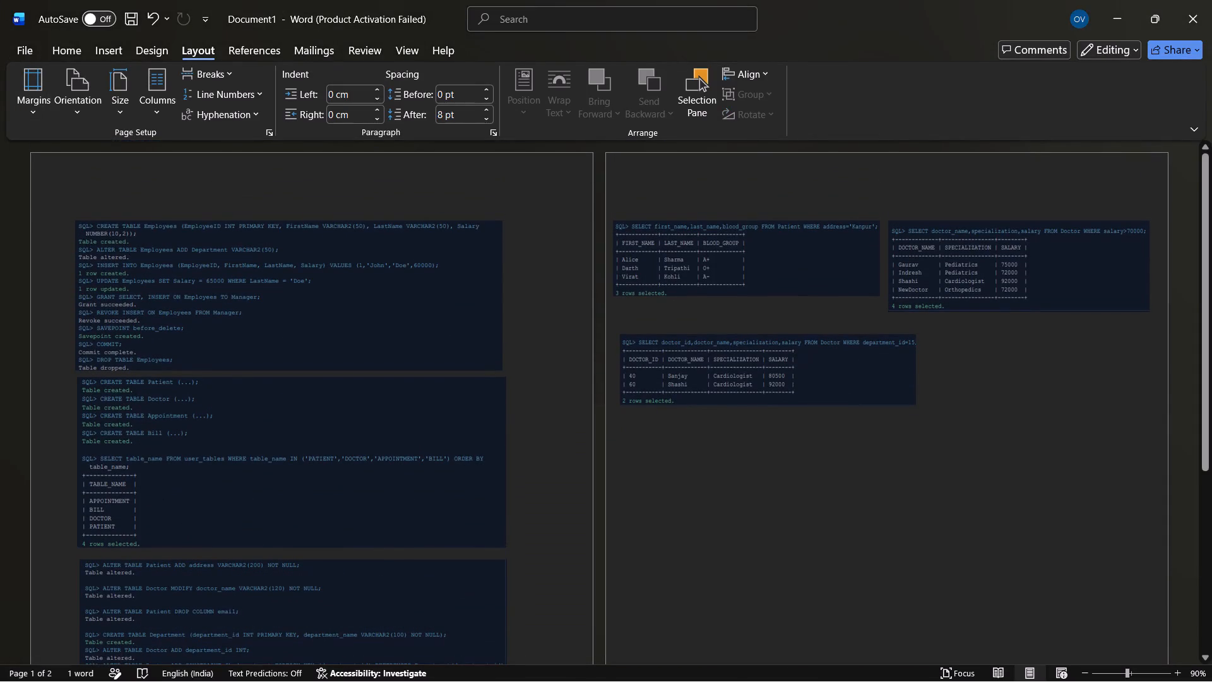
left_click(170, 203)
left_click(31, 45)
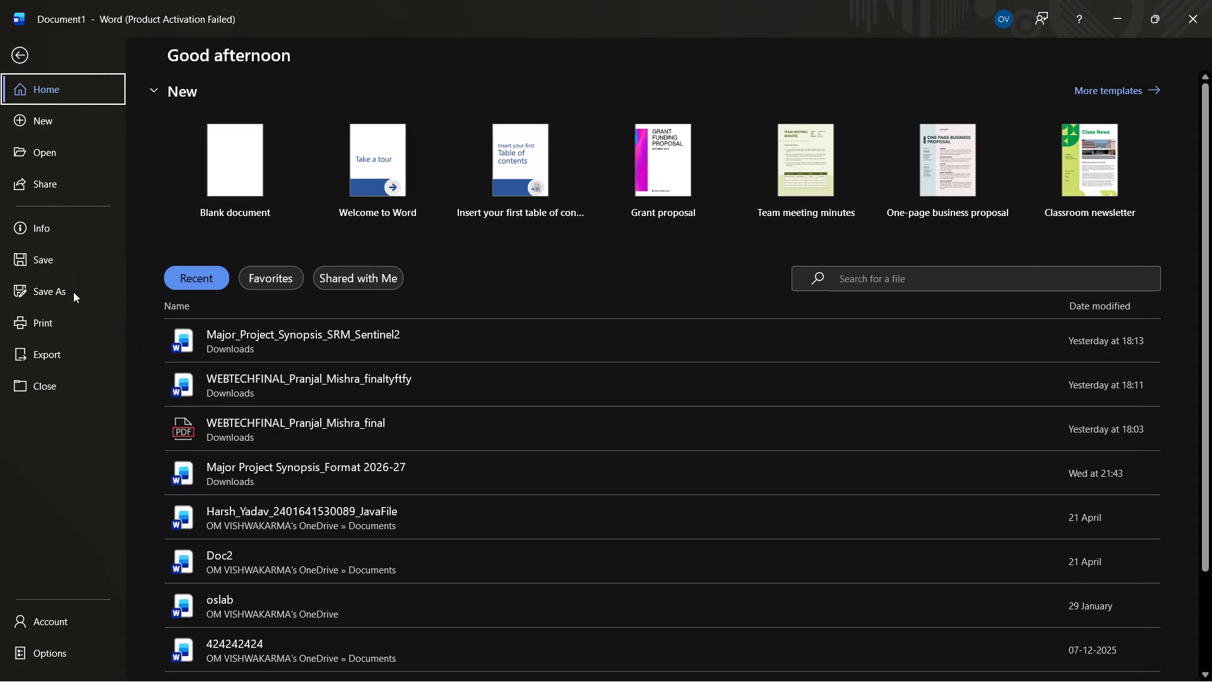
left_click(74, 366)
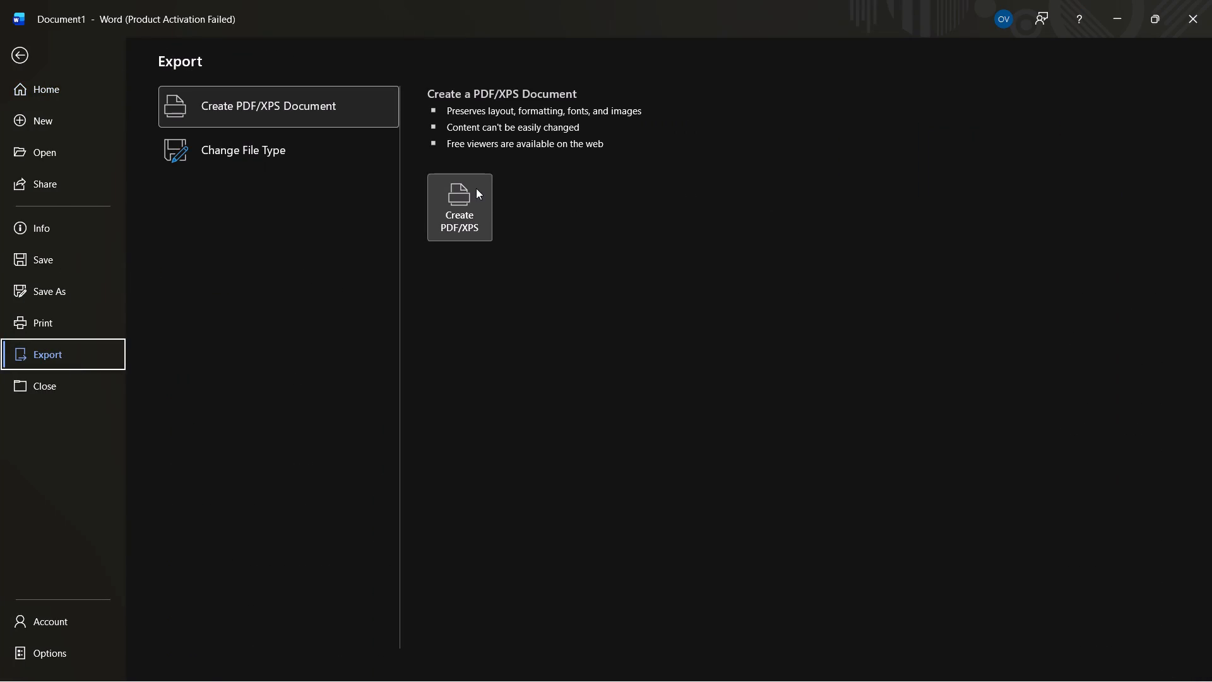
left_click(476, 188)
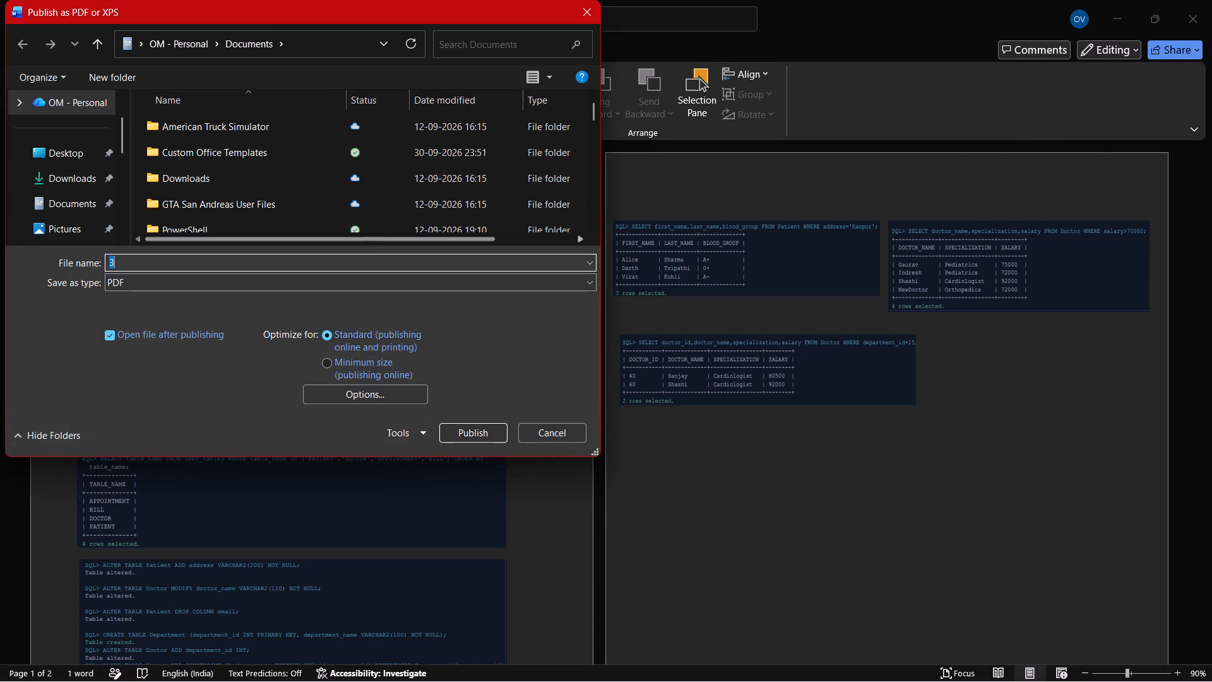
type("fniwfiw")
key("Return")
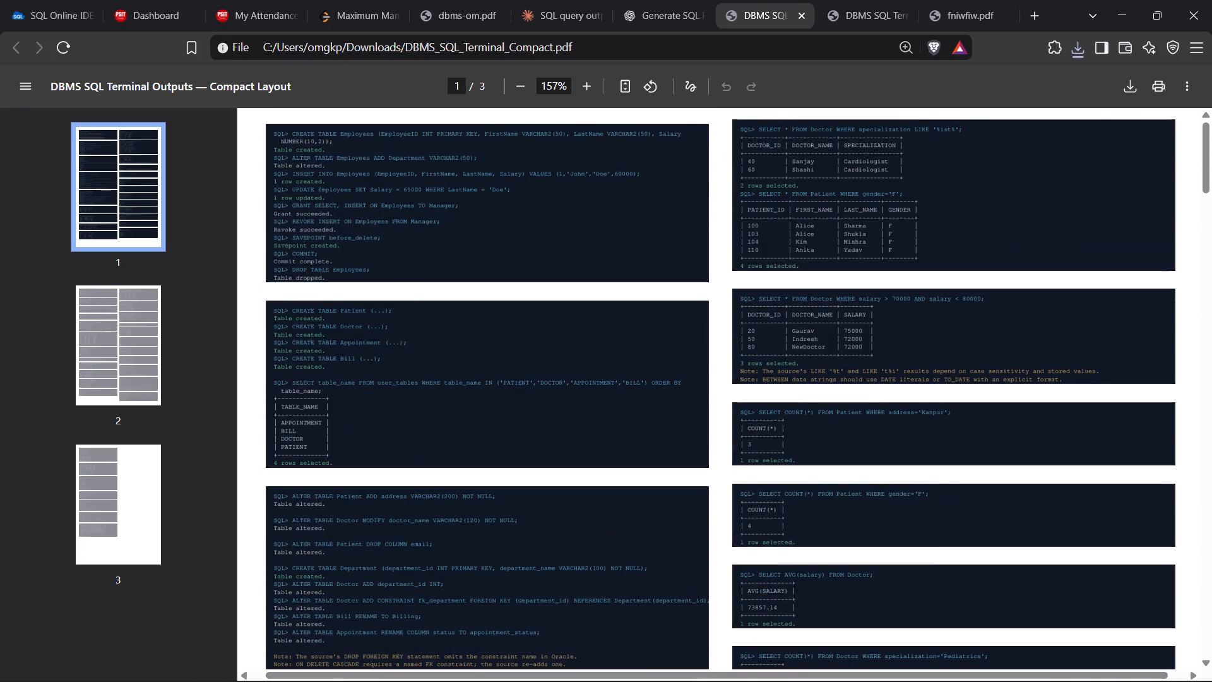
Look through the remaining pages of DBMS_SQL_Terminal_Compact.pdf to check the compact terminal output blocks up to the end of the transcript.
scroll(484, 218, "down", 7)
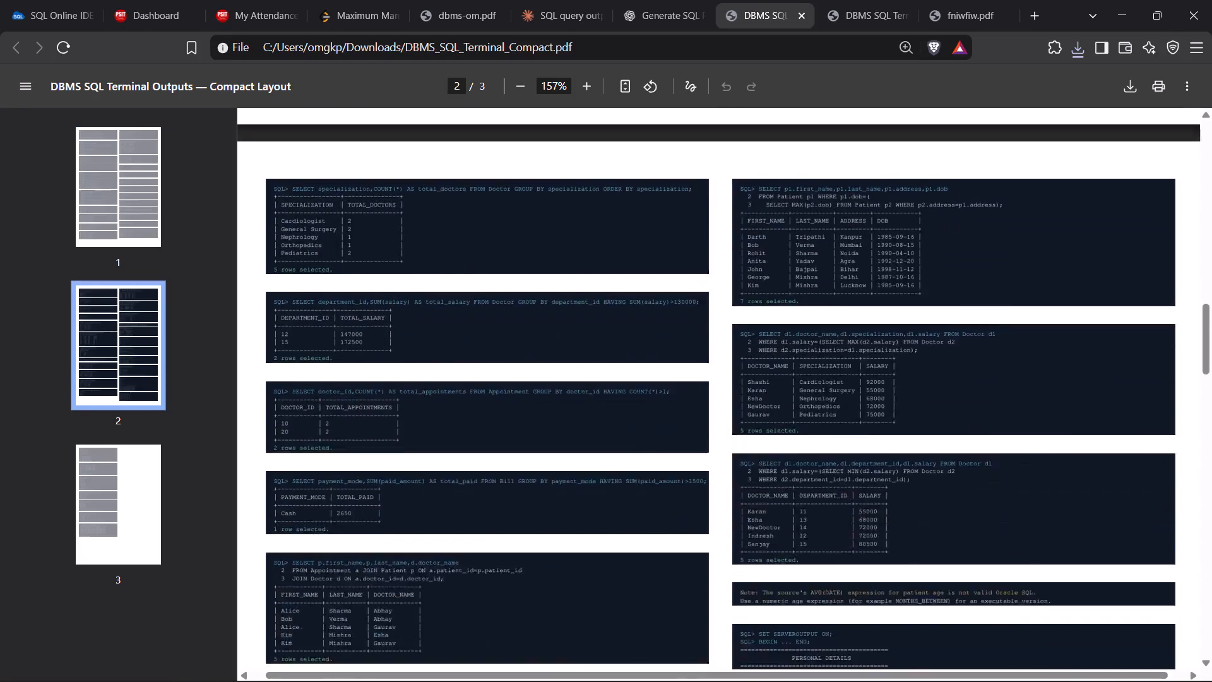
scroll(484, 218, "down", 7)
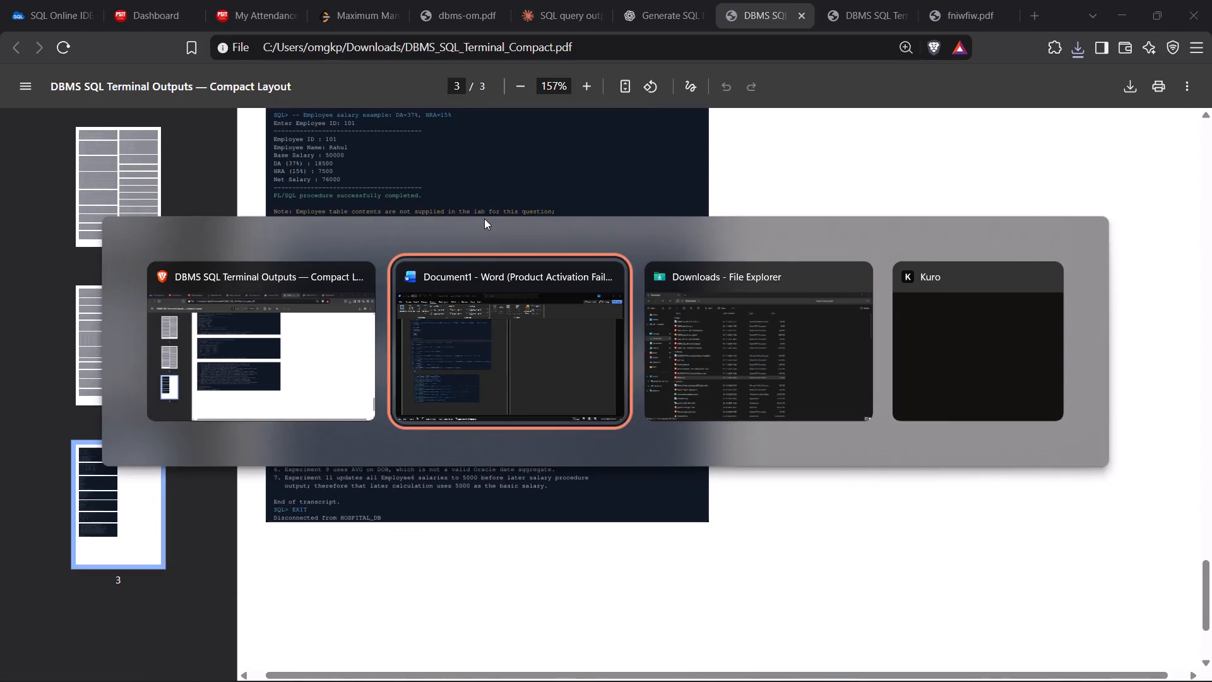